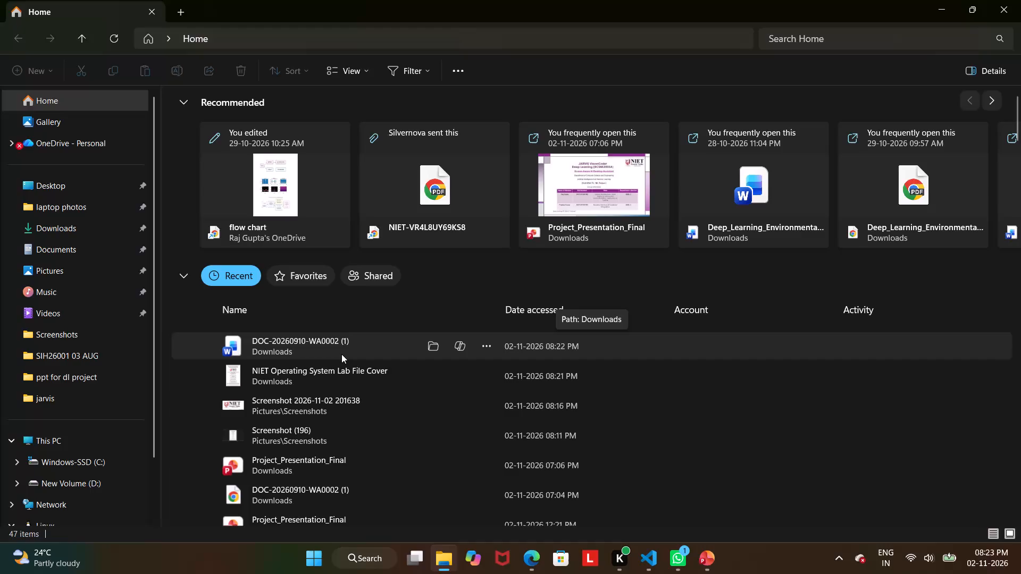
# Open the recent Word document DOC-20260910-WA0002 (1) and go to its Manual Index page.
pyautogui.doubleClick(341, 354)
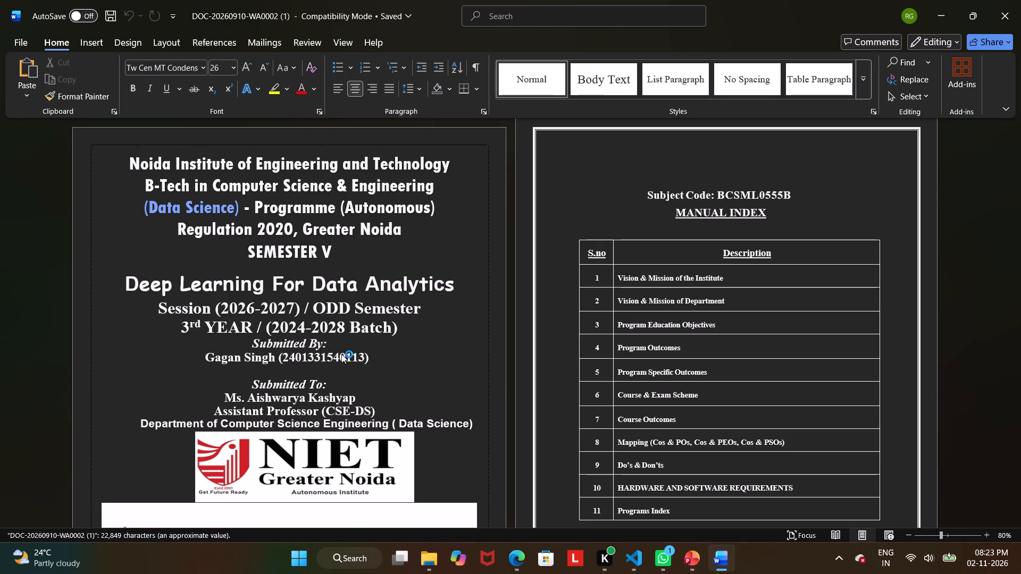
pyautogui.keyDown('ctrl'); pyautogui.scroll(3, 341, 354); pyautogui.keyUp('ctrl')
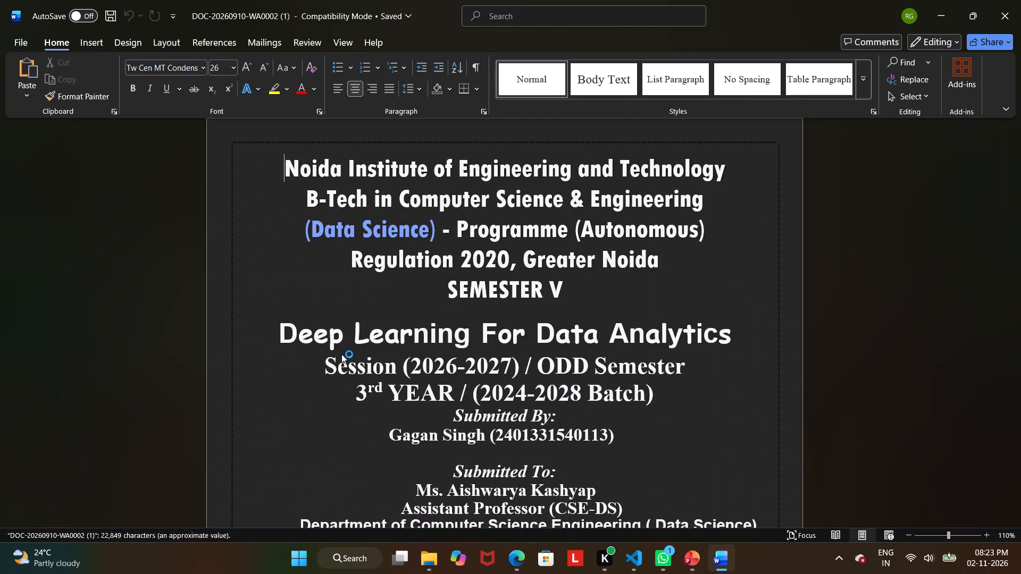
pyautogui.scroll(-4, 341, 354)
pyautogui.scroll(1, 341, 354)
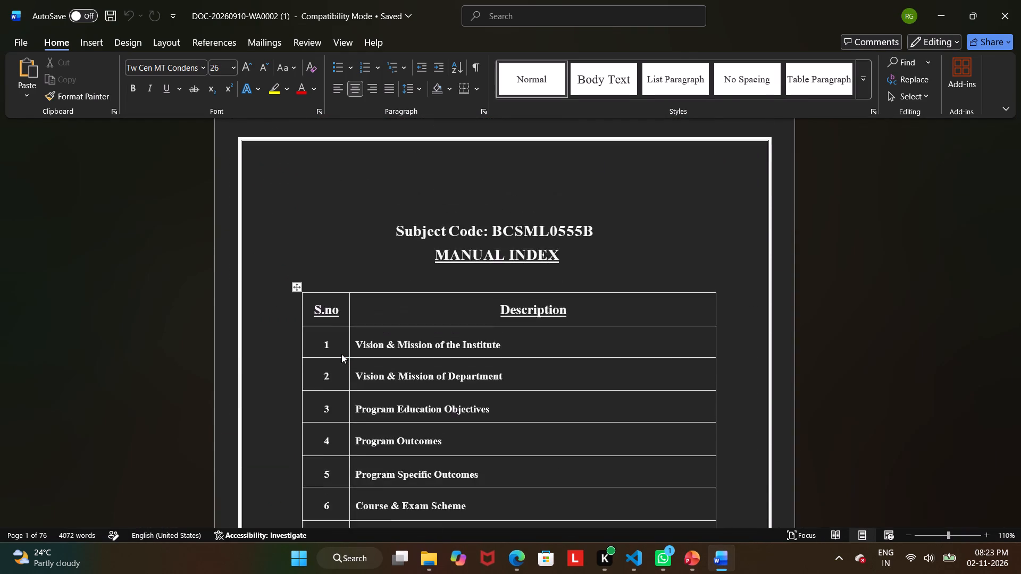
pyautogui.scroll(-3, 341, 354)
pyautogui.scroll(2, 341, 354)
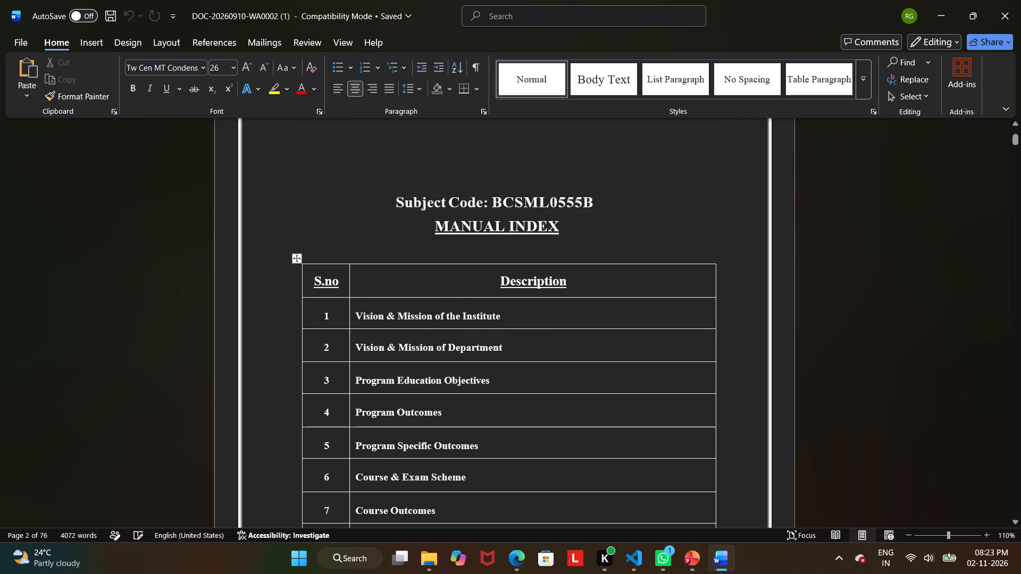
# Switch to the PowerPoint project presentation and copy the title text from "VisionCoder" through the course code BCSML0555A.
pyautogui.click(699, 560)
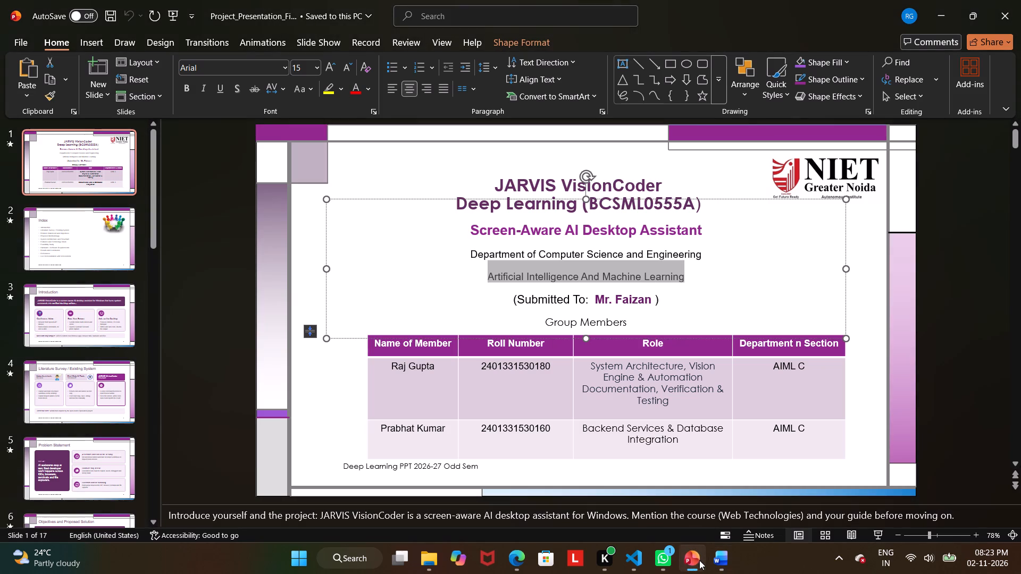
pyautogui.click(765, 174)
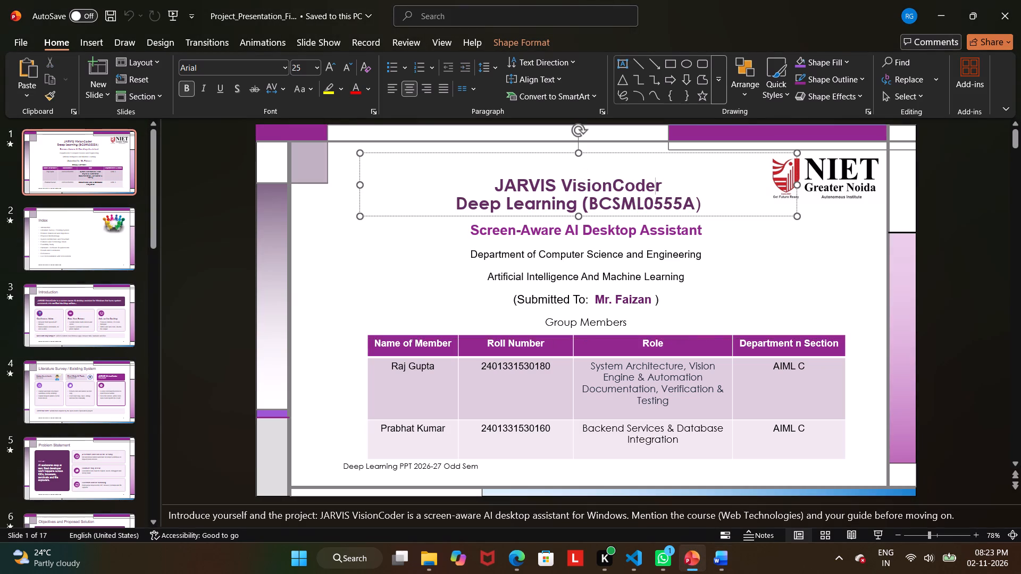
pyautogui.click(691, 204)
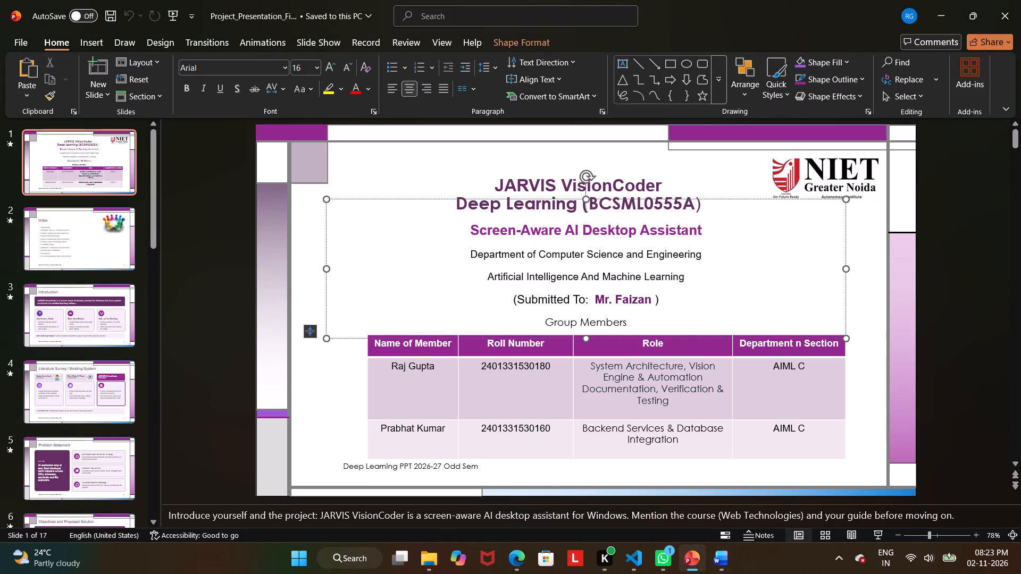
pyautogui.click(694, 192)
pyautogui.press('Down')
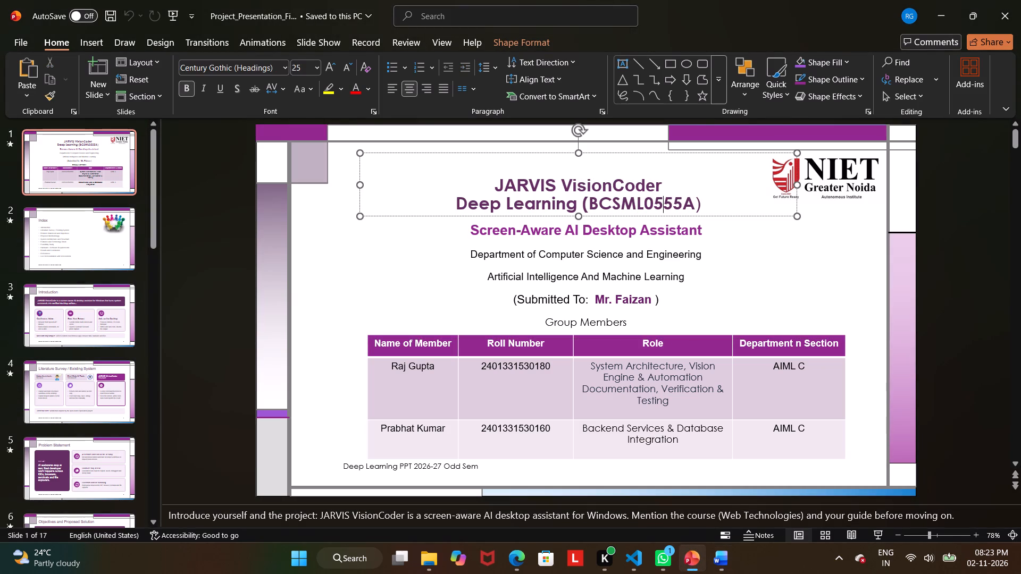
pyautogui.press('Right')
pyautogui.press('Right')
pyautogui.press('Right')
pyautogui.moveTo(691, 200); pyautogui.dragTo(618, 200)
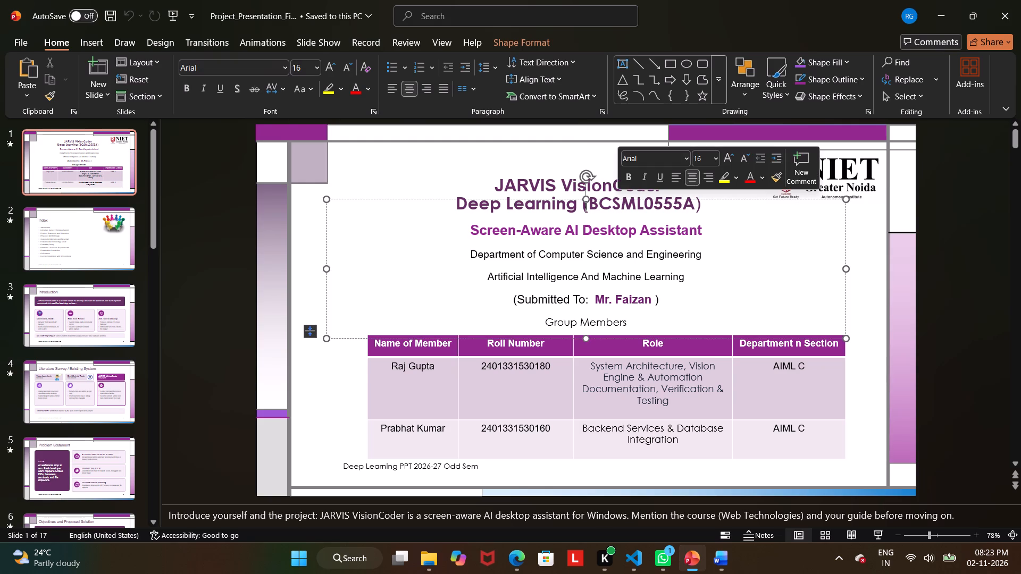
pyautogui.click(599, 177)
pyautogui.moveTo(588, 195); pyautogui.dragTo(692, 206)
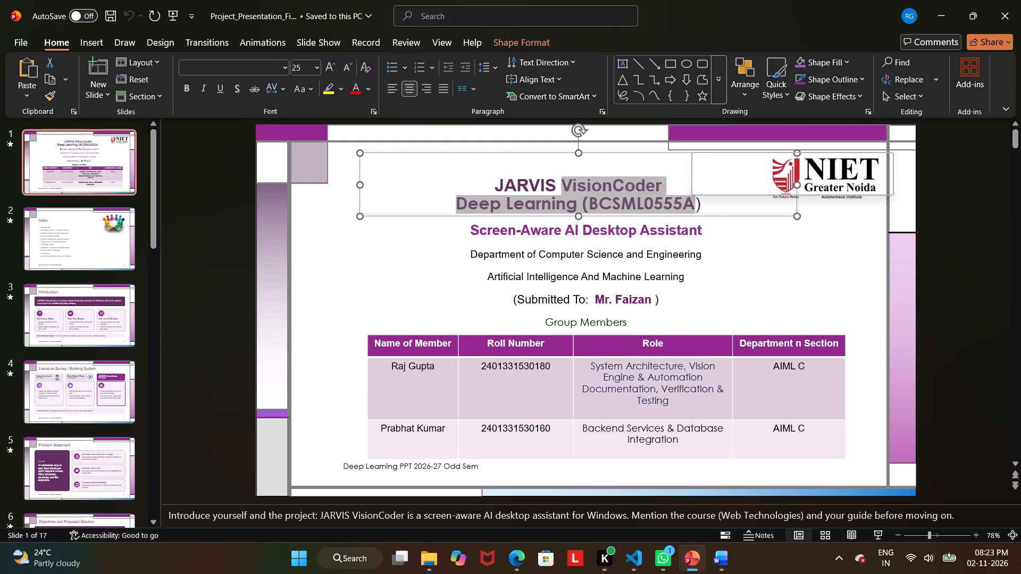
pyautogui.hotkey('ctrl', 'c')
pyautogui.hotkey('ctrl', 'c')
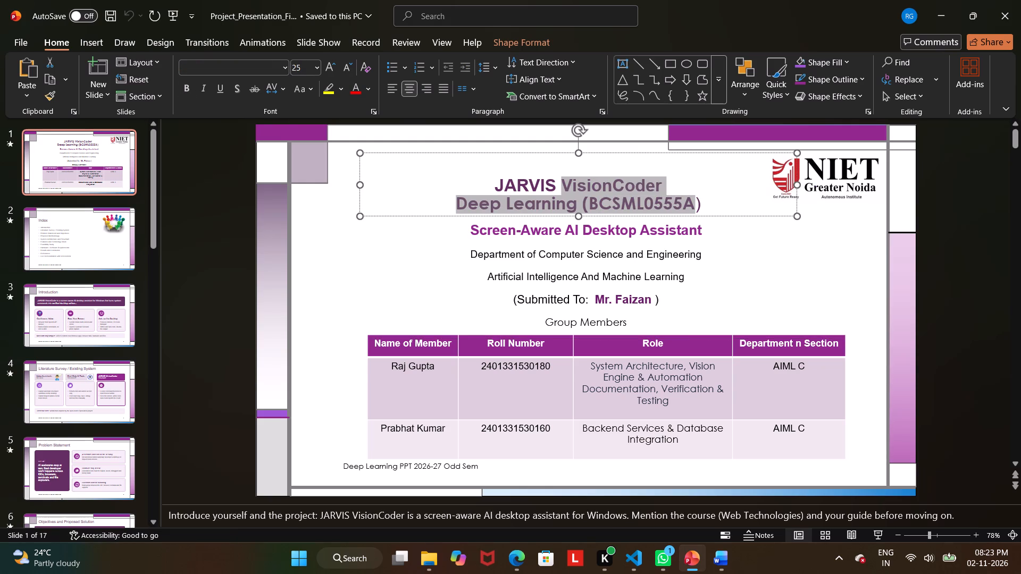
pyautogui.hotkey('ctrl', 'c')
pyautogui.hotkey('ctrl', 'c')
pyautogui.click(940, 0)
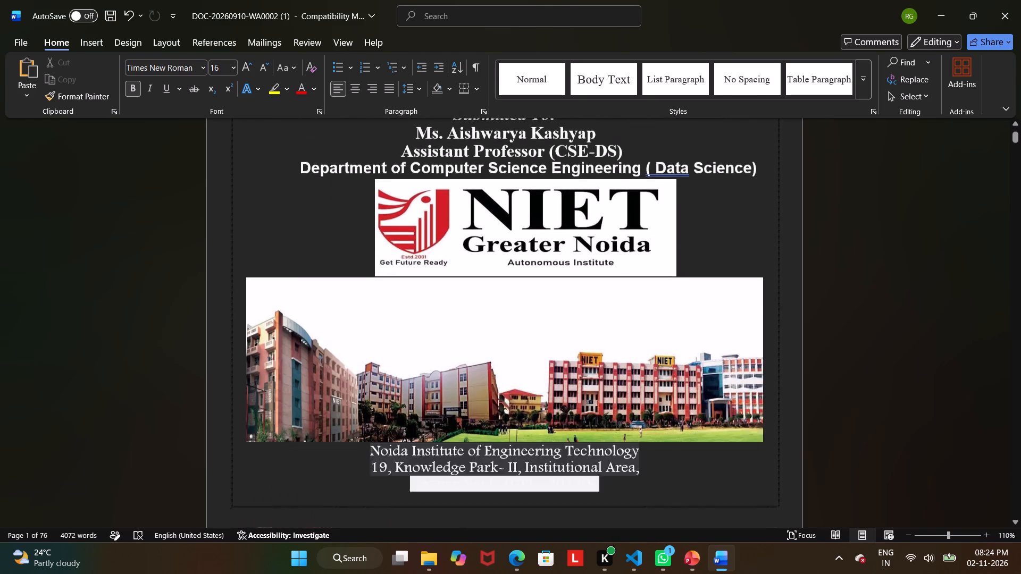
pyautogui.scroll(-3, 635, 328)
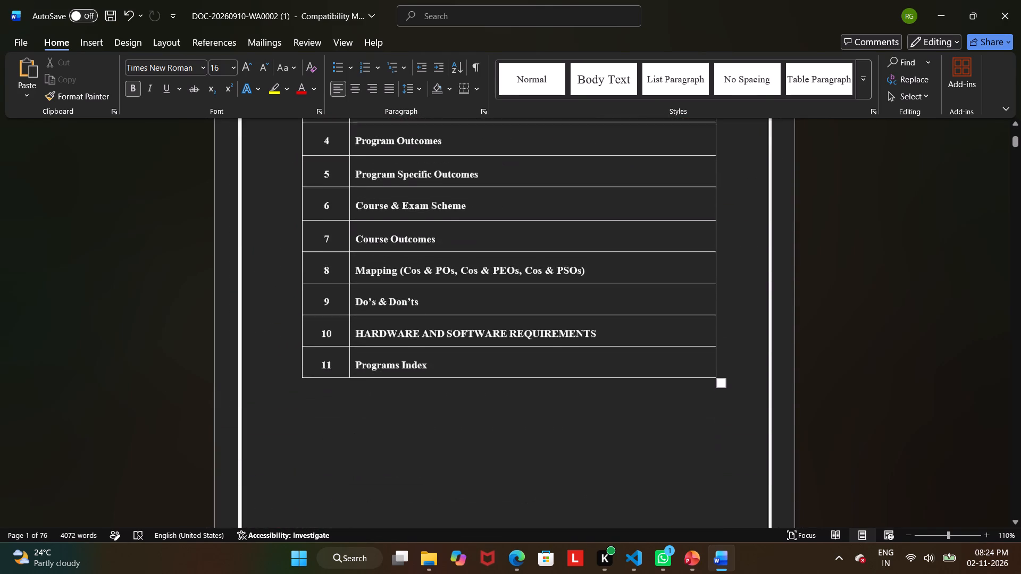
pyautogui.scroll(-2, 635, 328)
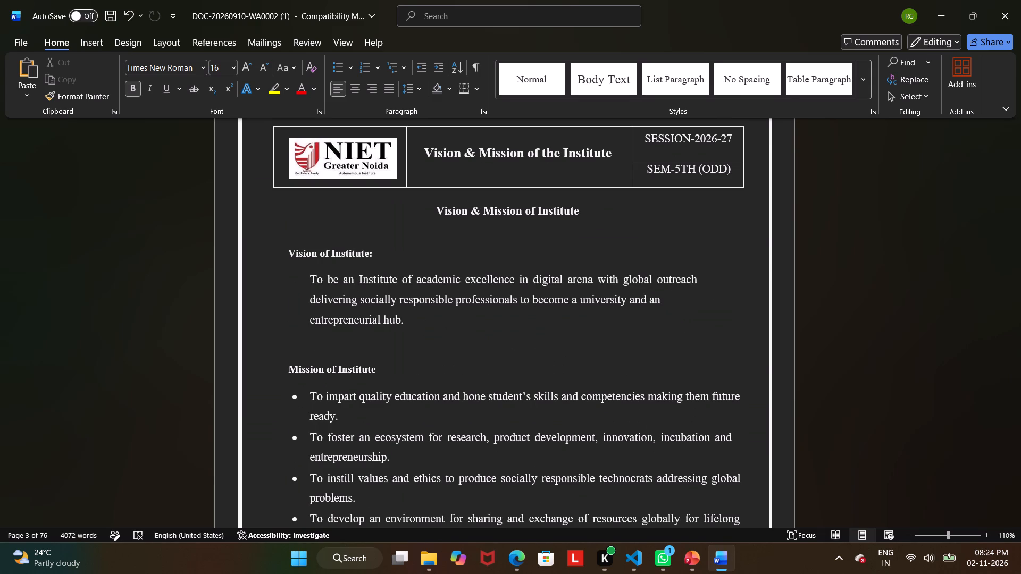
pyautogui.scroll(3, 635, 328)
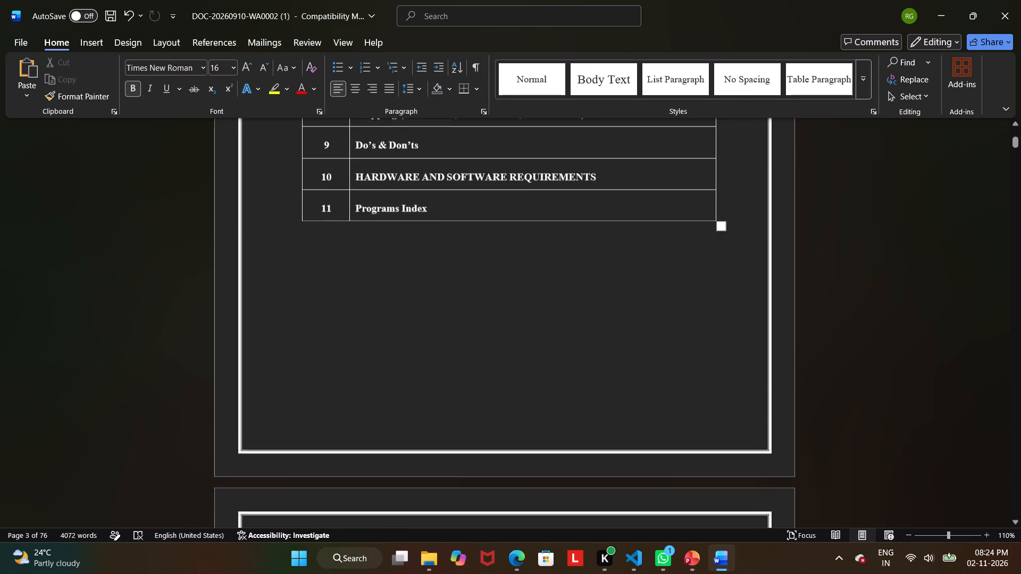
pyautogui.scroll(3, 635, 328)
pyautogui.scroll(-3, 635, 328)
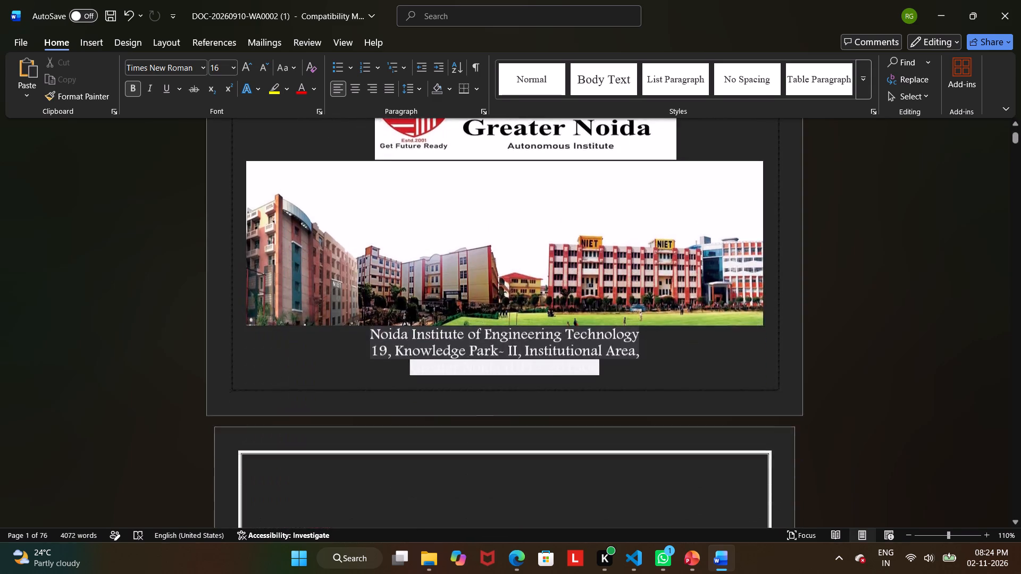
pyautogui.scroll(-4, 635, 328)
pyautogui.scroll(2, 635, 328)
pyautogui.scroll(-4, 635, 328)
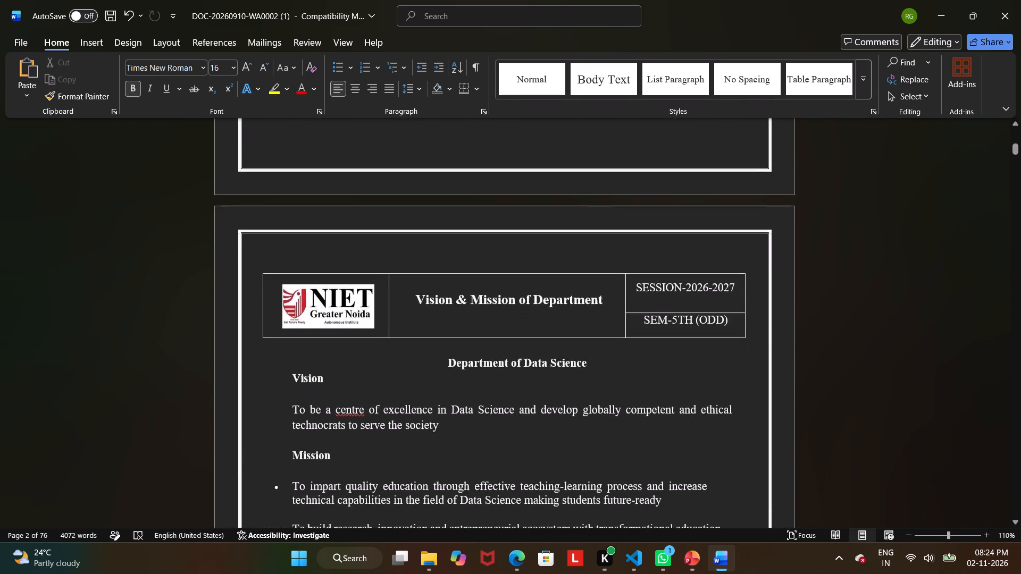
pyautogui.scroll(-2, 635, 328)
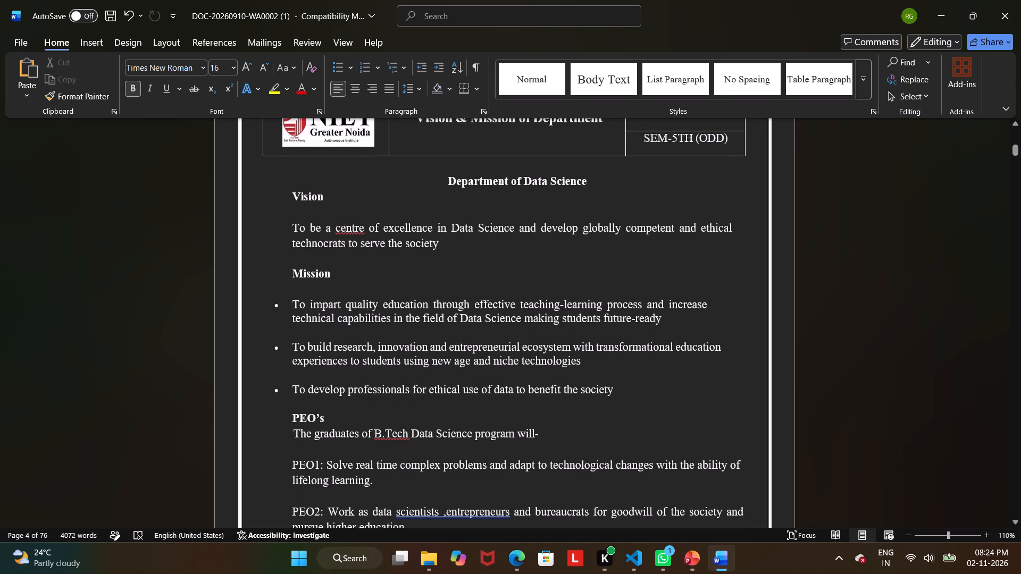
pyautogui.click(602, 205)
pyautogui.scroll(-1, 489, 417)
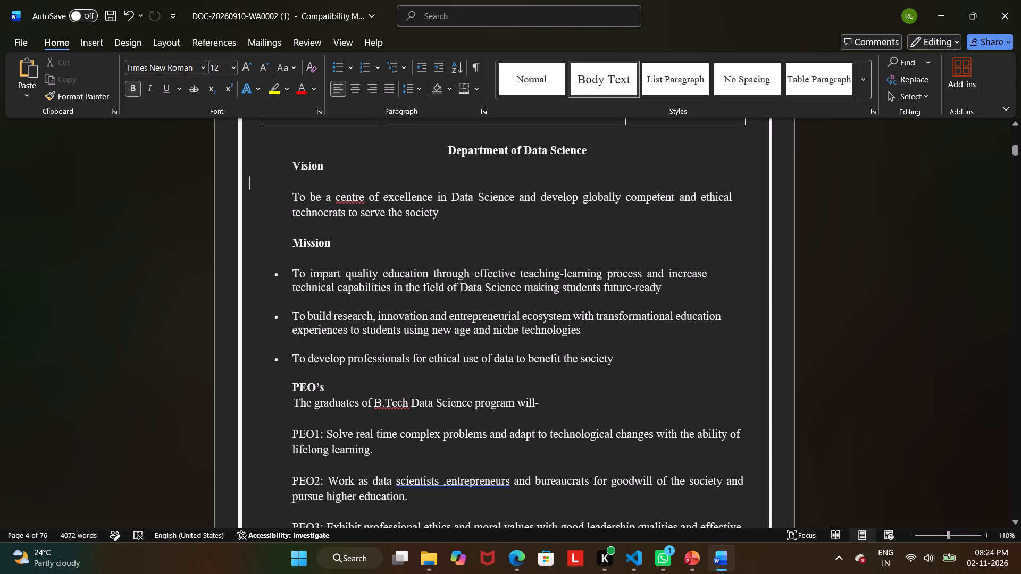
# Examine the institute and department Vision & Mission pages again for wording that names the department or program.
pyautogui.scroll(-1, 489, 417)
pyautogui.scroll(1, 489, 417)
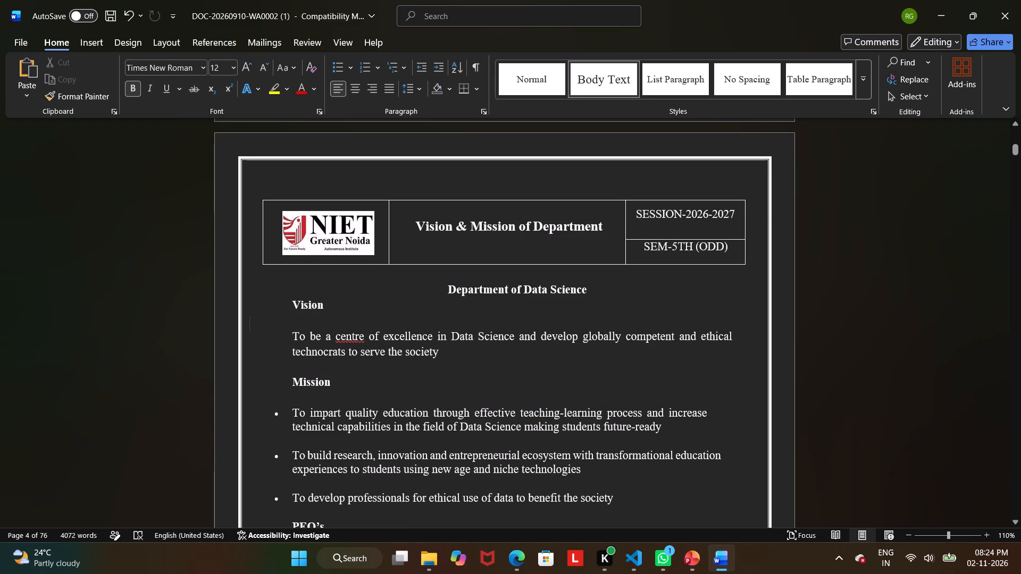
pyautogui.scroll(14, 489, 417)
pyautogui.scroll(-6, 694, 375)
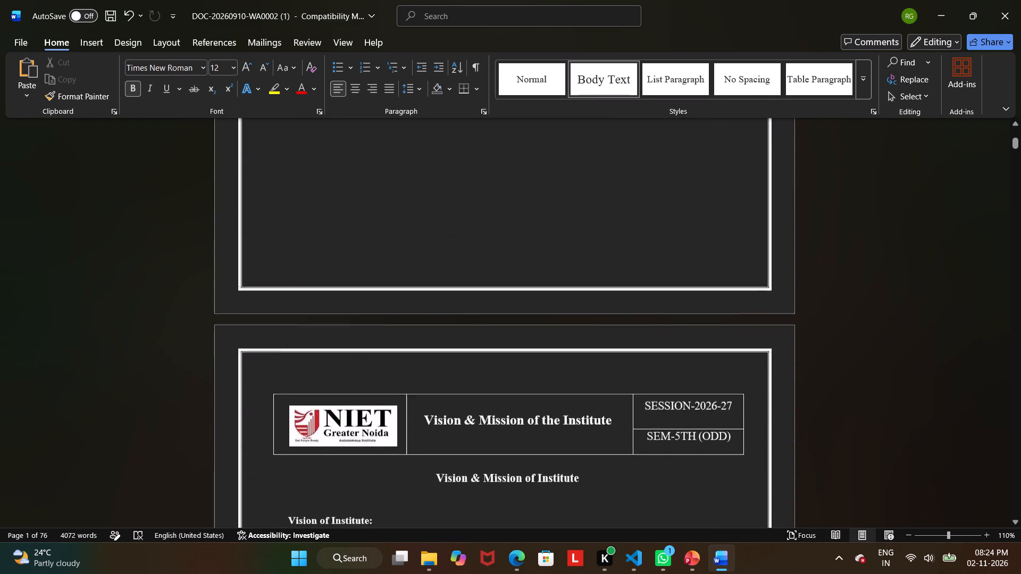
pyautogui.scroll(-1, 694, 375)
pyautogui.scroll(4, 694, 375)
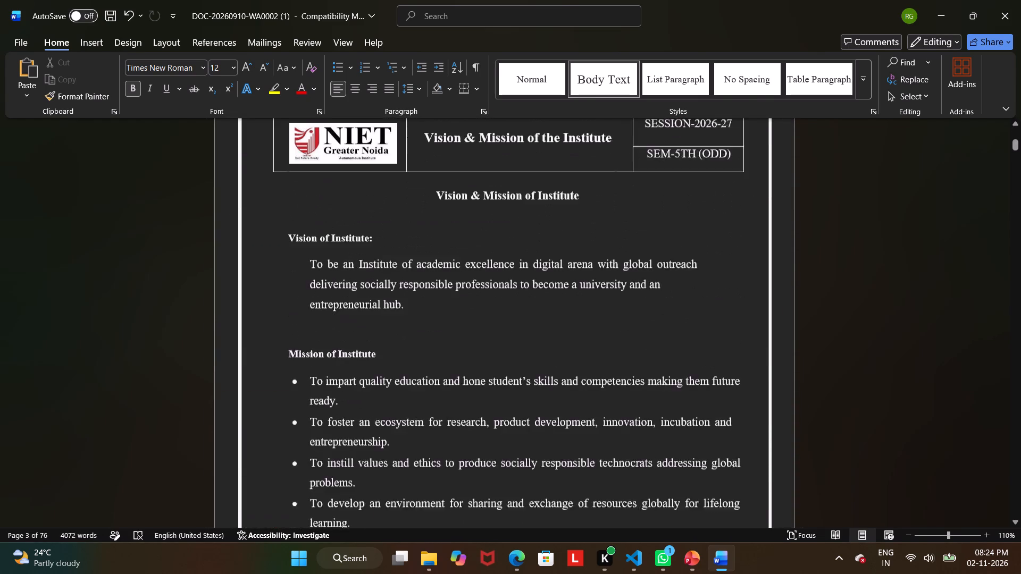
pyautogui.scroll(-2, 694, 375)
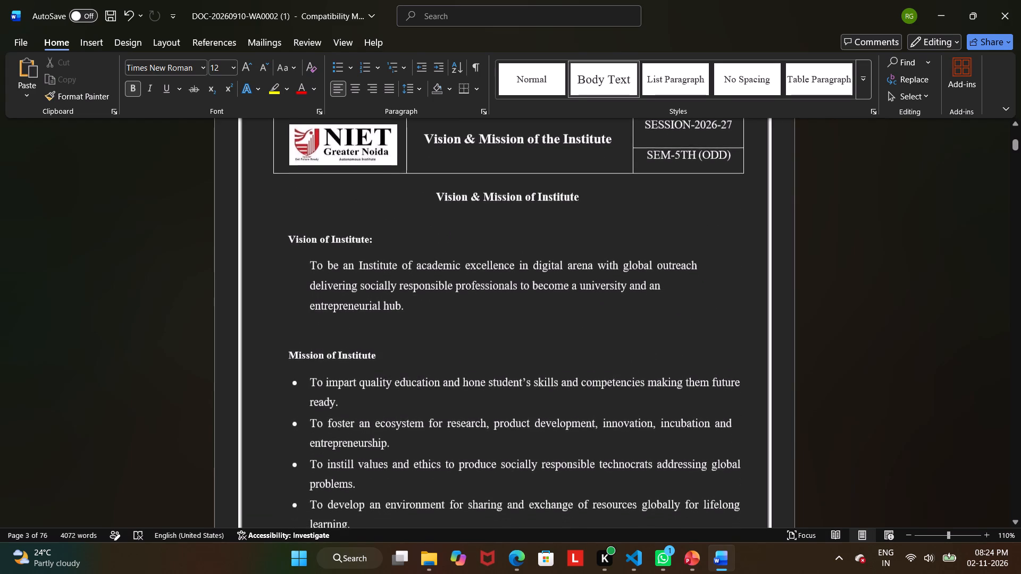
pyautogui.scroll(-3, 694, 375)
pyautogui.scroll(1, 694, 375)
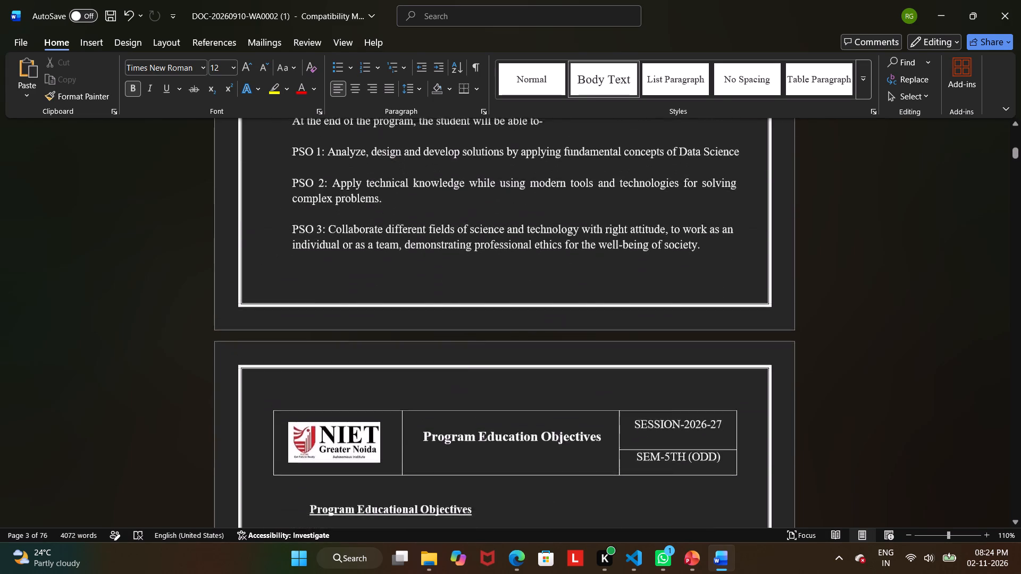
pyautogui.scroll(4, 694, 375)
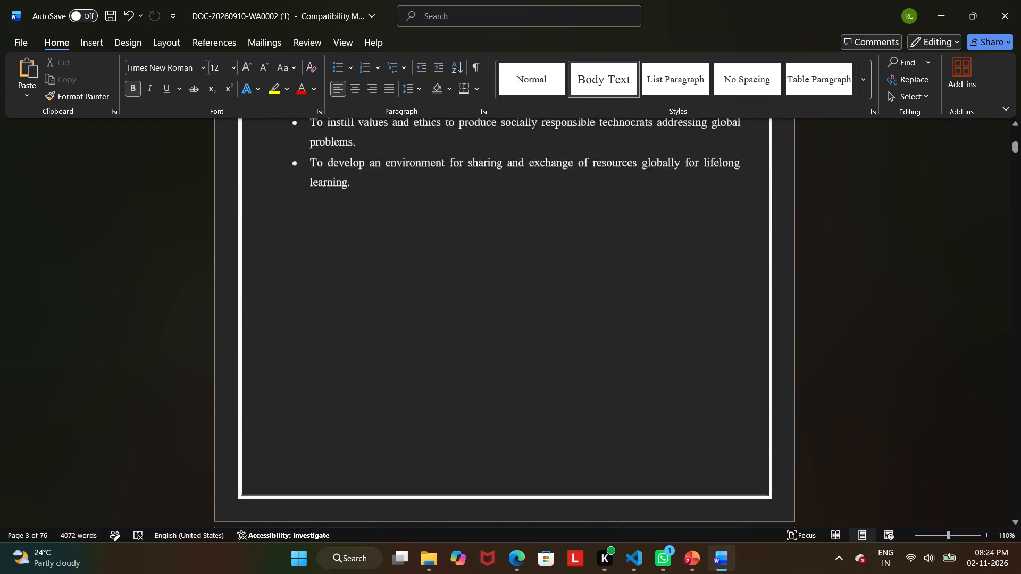
pyautogui.scroll(-3, 694, 375)
pyautogui.scroll(1, 694, 375)
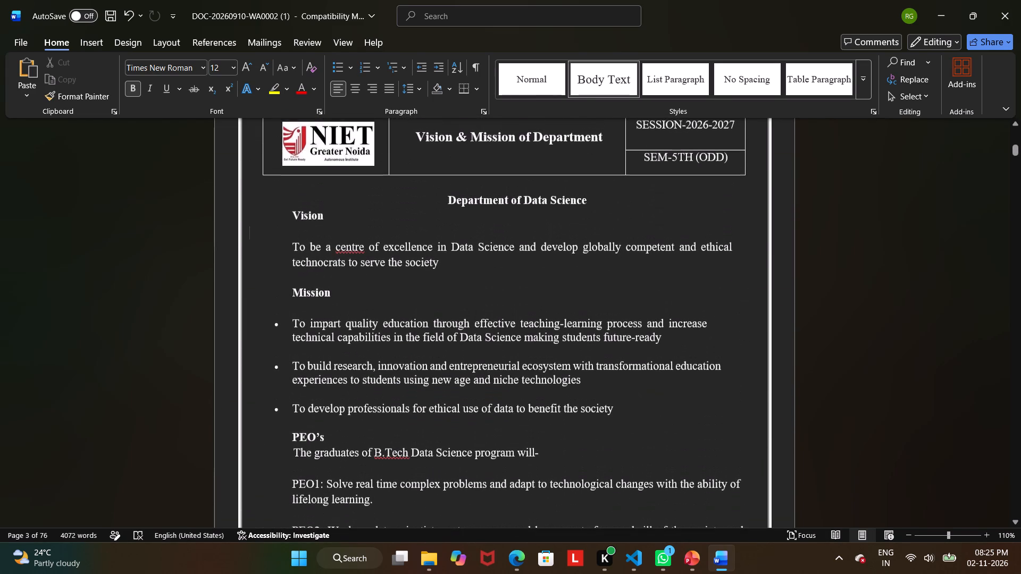
# Switch to the PowerPoint project presentation and copy the line "Artificial Intelligence And Machine Learning" from the title slide.
pyautogui.click(683, 572)
pyautogui.click(721, 279)
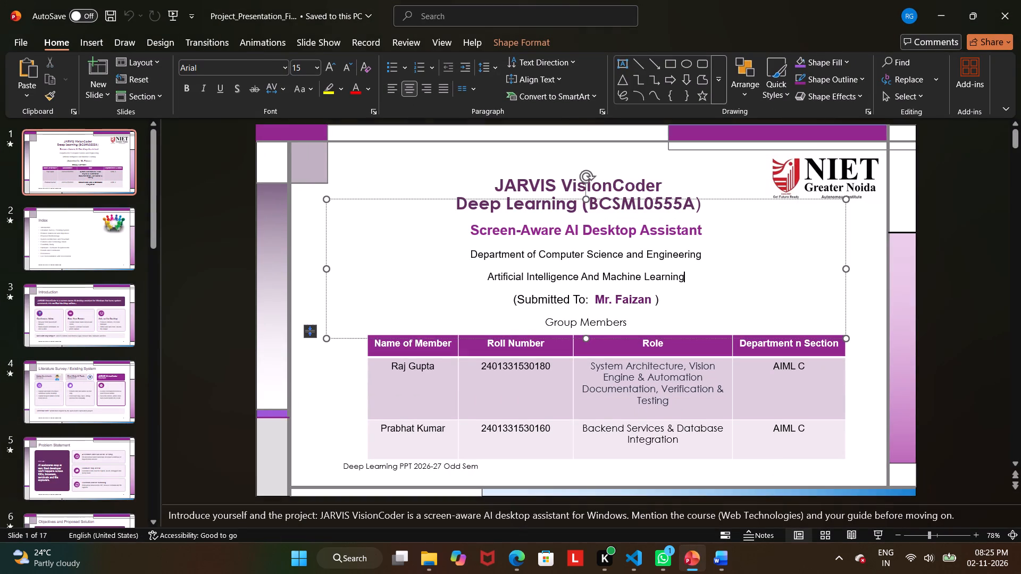
pyautogui.click(486, 278)
pyautogui.moveTo(486, 278); pyautogui.dragTo(712, 276)
pyautogui.hotkey('ctrl', 'c')
pyautogui.hotkey('ctrl', 'c')
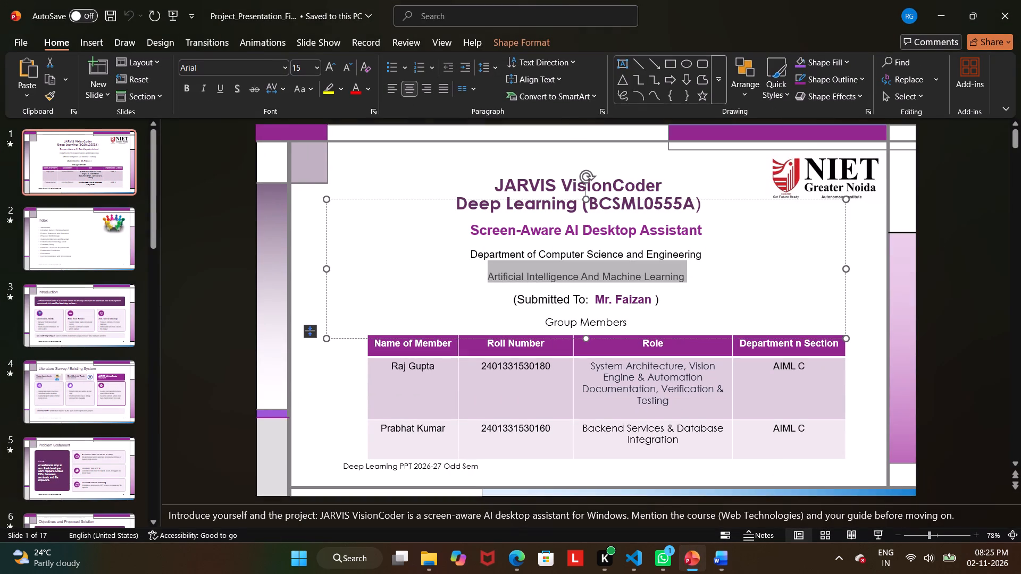
pyautogui.hotkey('ctrl', 'c')
pyautogui.hotkey('ctrl', 'c')
# Back in the Word document, replace "Data Science" in the department heading above Vision with the copied "Artificial Intelligence And Machine Learning".
pyautogui.click(725, 547)
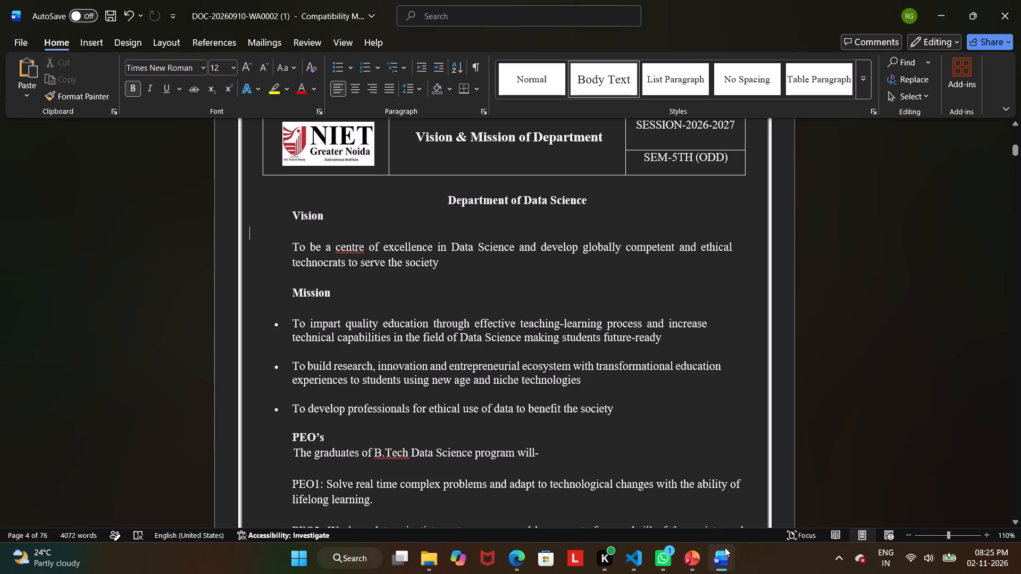
pyautogui.click(447, 207)
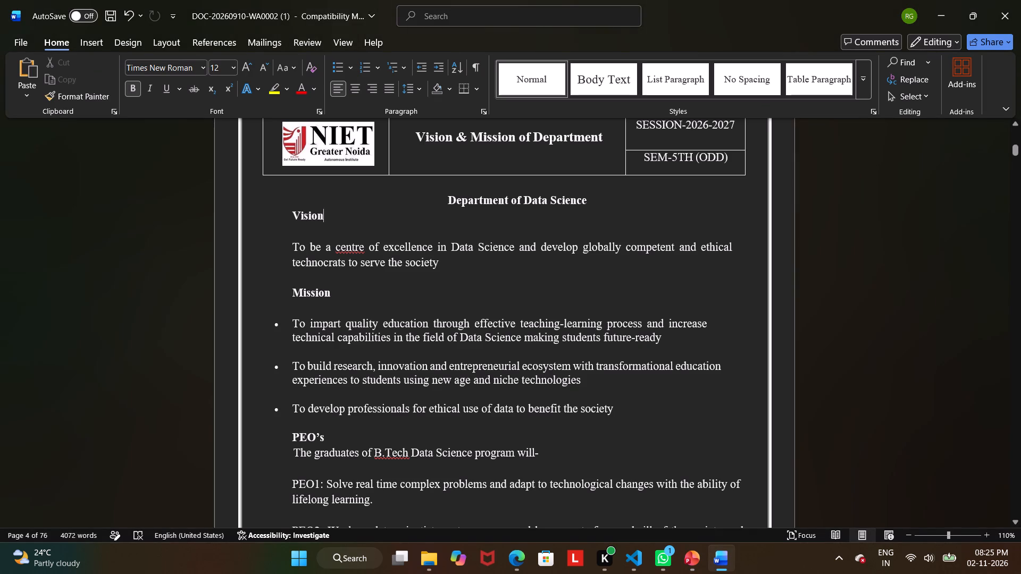
pyautogui.click(527, 201)
pyautogui.moveTo(527, 201); pyautogui.dragTo(560, 210)
pyautogui.moveTo(560, 210); pyautogui.dragTo(581, 208)
pyautogui.click(581, 208)
pyautogui.moveTo(522, 199); pyautogui.dragTo(580, 200)
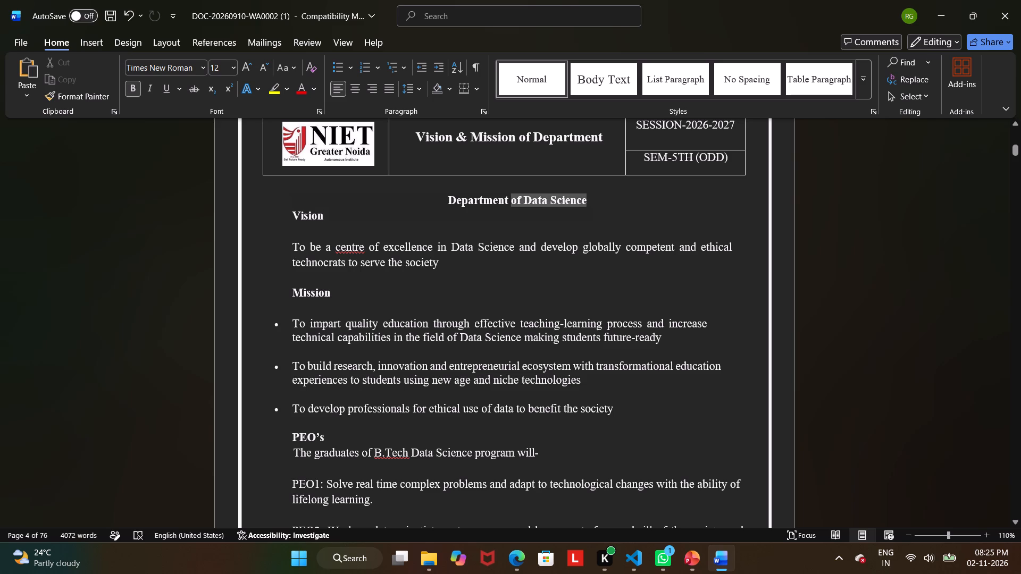
pyautogui.moveTo(580, 200); pyautogui.dragTo(546, 203)
pyautogui.click(546, 203)
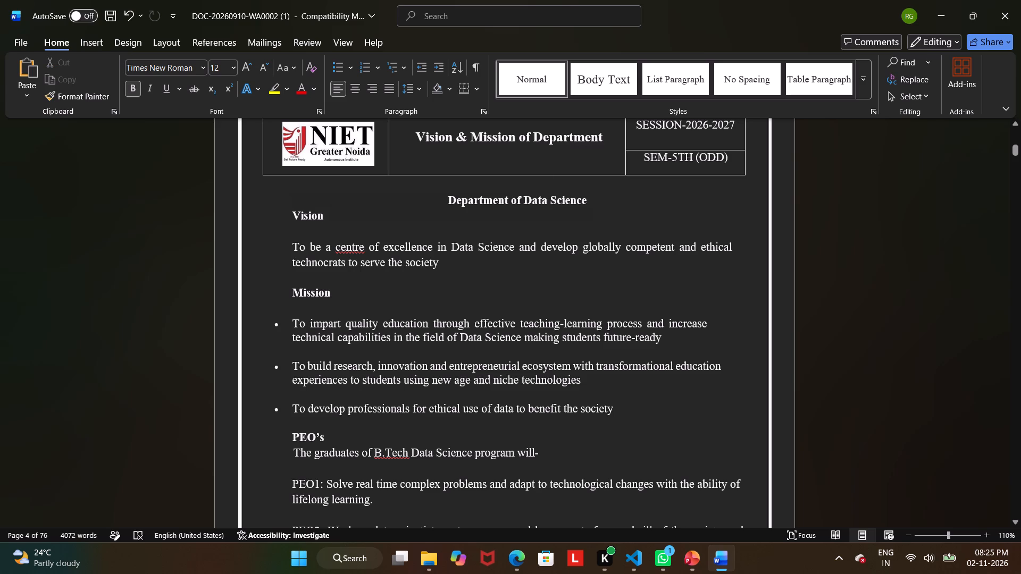
pyautogui.moveTo(523, 204); pyautogui.dragTo(584, 201)
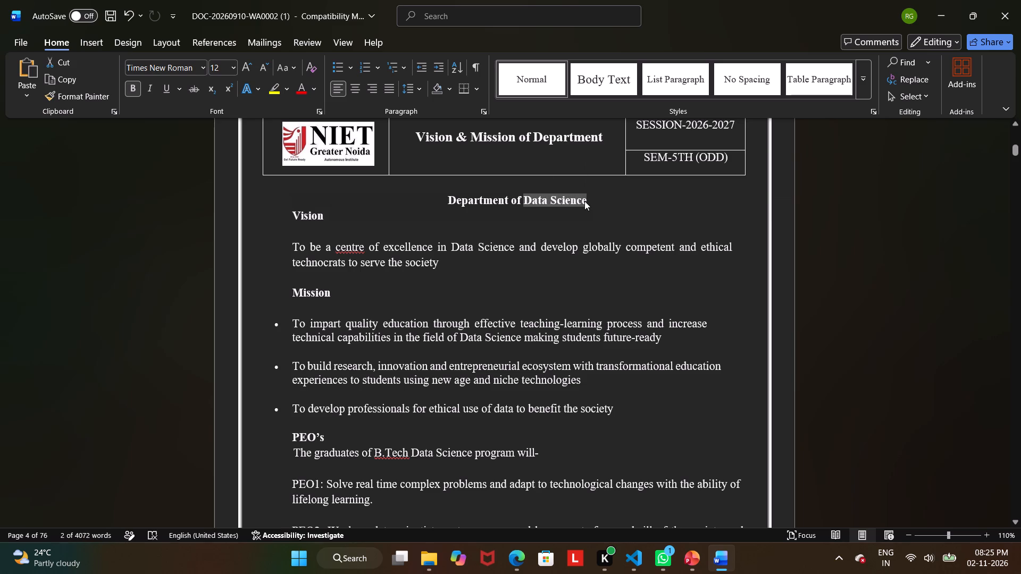
pyautogui.hotkey('ctrl', 'v')
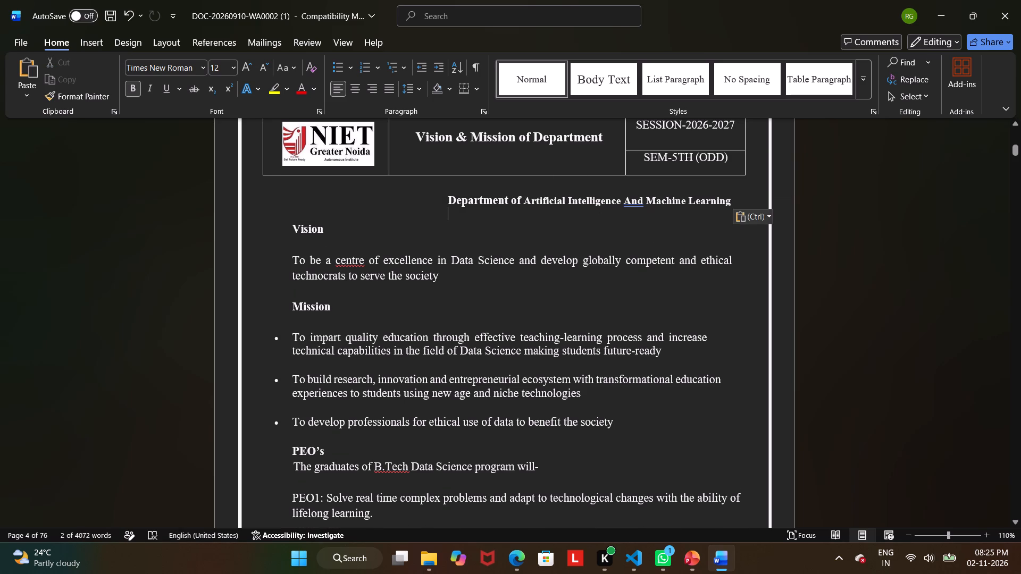
# Adjust the indentation of the "Department of Artificial Intelligence And Machine Learning" heading so it sits roughly centred on the page.
pyautogui.click(447, 201)
pyautogui.press('BackSpace')
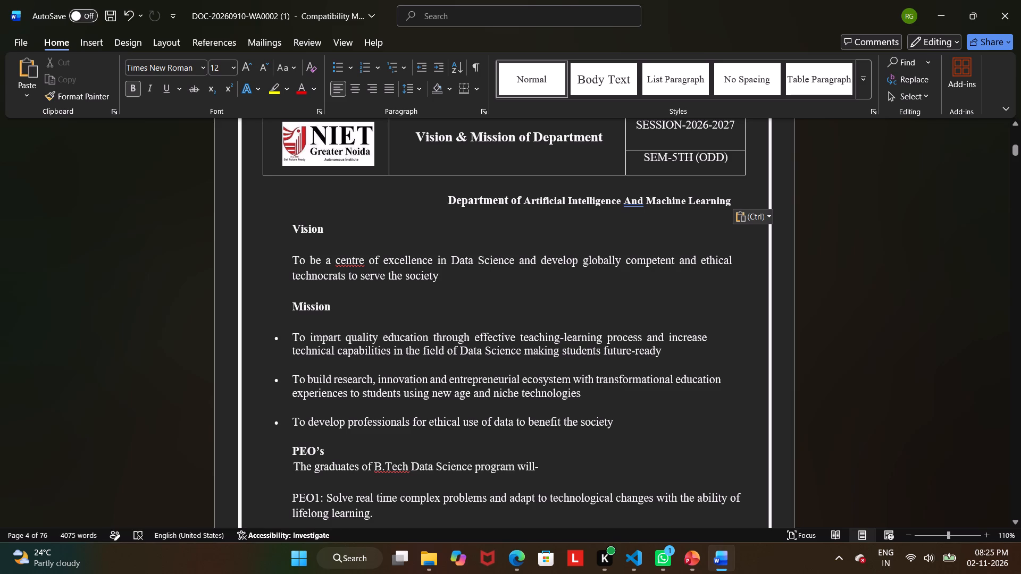
pyautogui.press('Tab')
pyautogui.press('Tab')
pyautogui.press('Tab')
pyautogui.press('Tab')
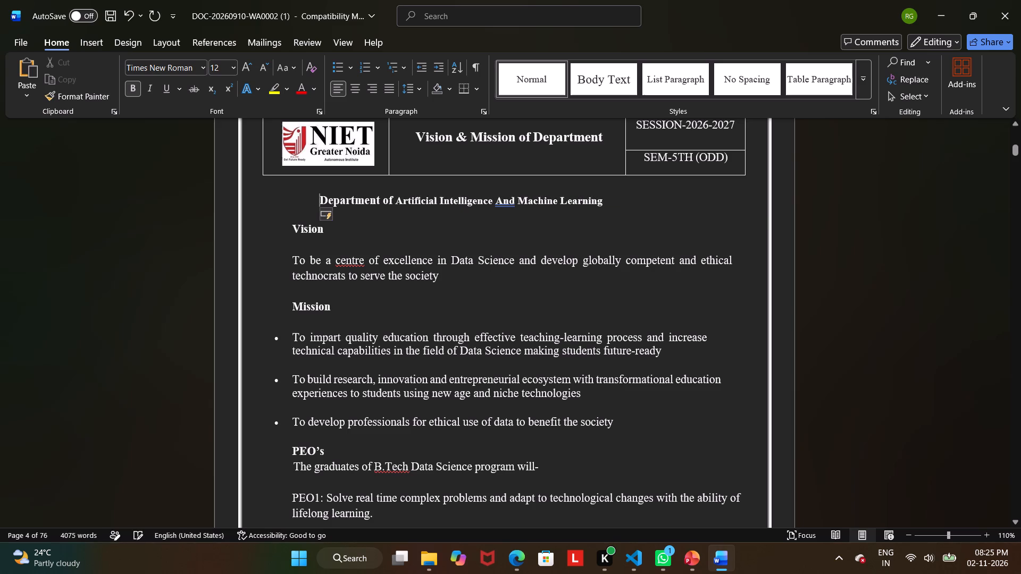
pyautogui.click(830, 298)
pyautogui.click(601, 328)
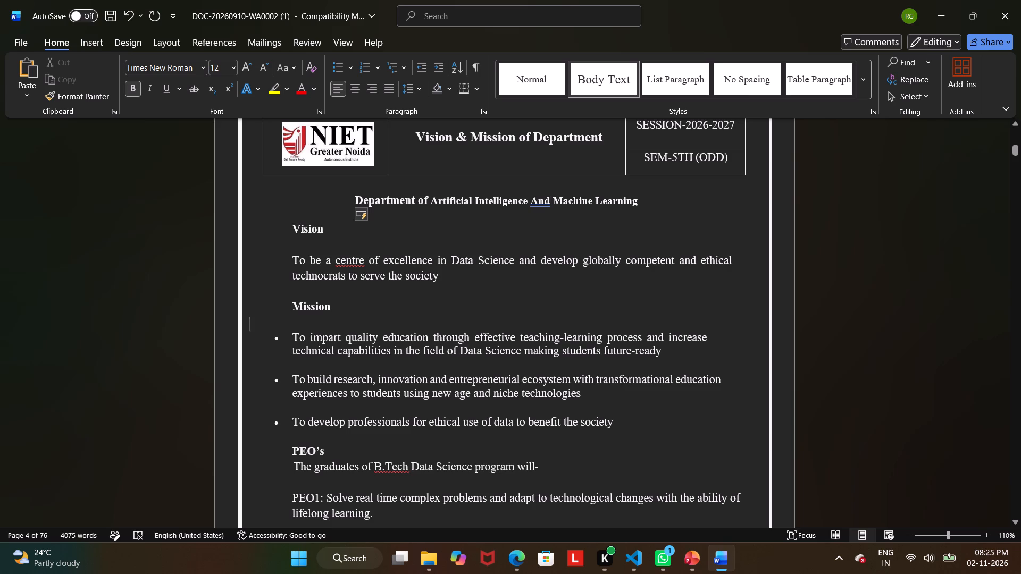
# Replace "Data Science" in the first Mission bullet with "Artificial Intelligence And Machine Learning" and remove the extra bullet before "making students future-ready".
pyautogui.scroll(-3, 648, 277)
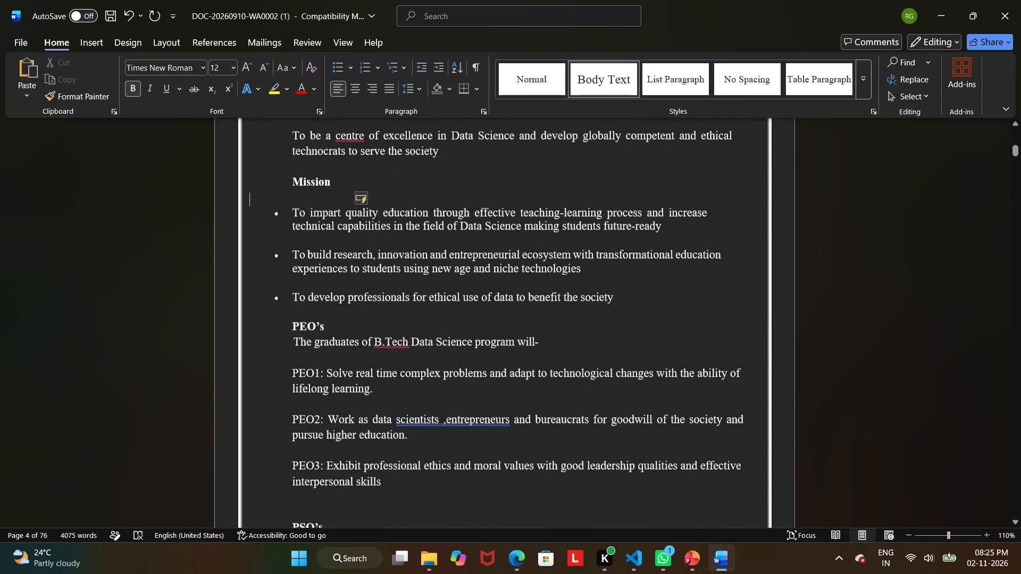
pyautogui.scroll(-1, 648, 277)
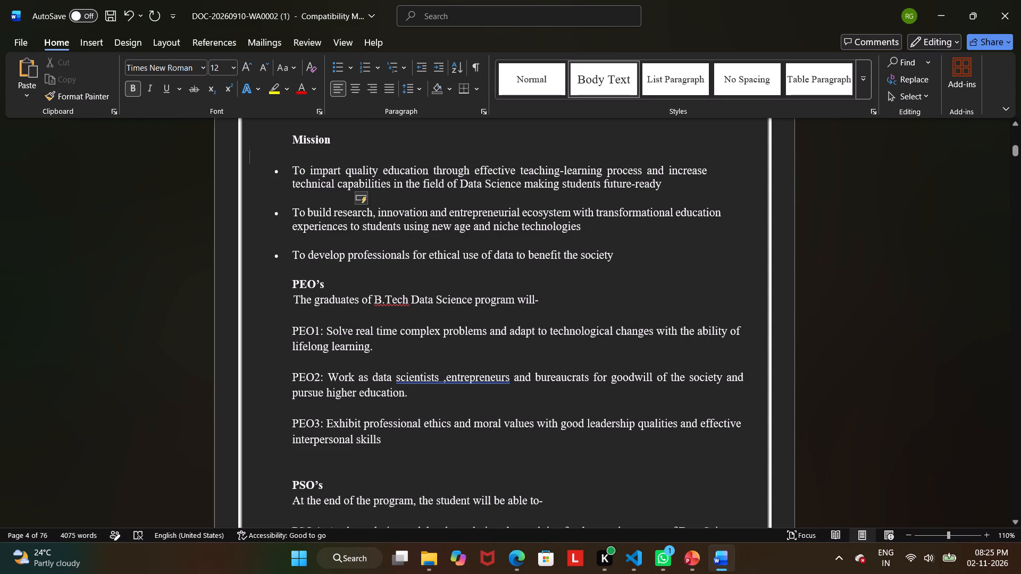
pyautogui.moveTo(460, 186); pyautogui.dragTo(517, 185)
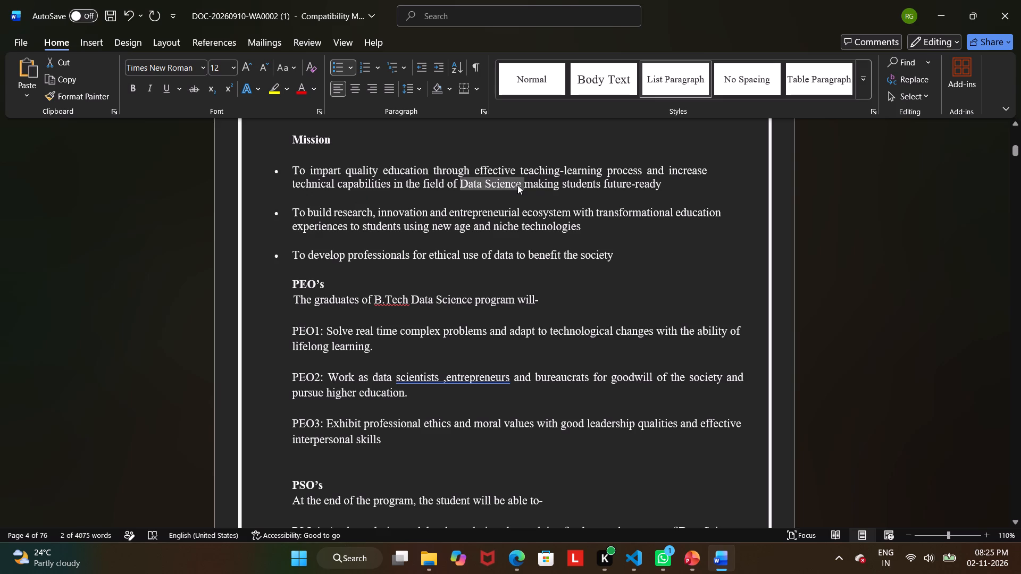
pyautogui.hotkey('ctrl', 'v')
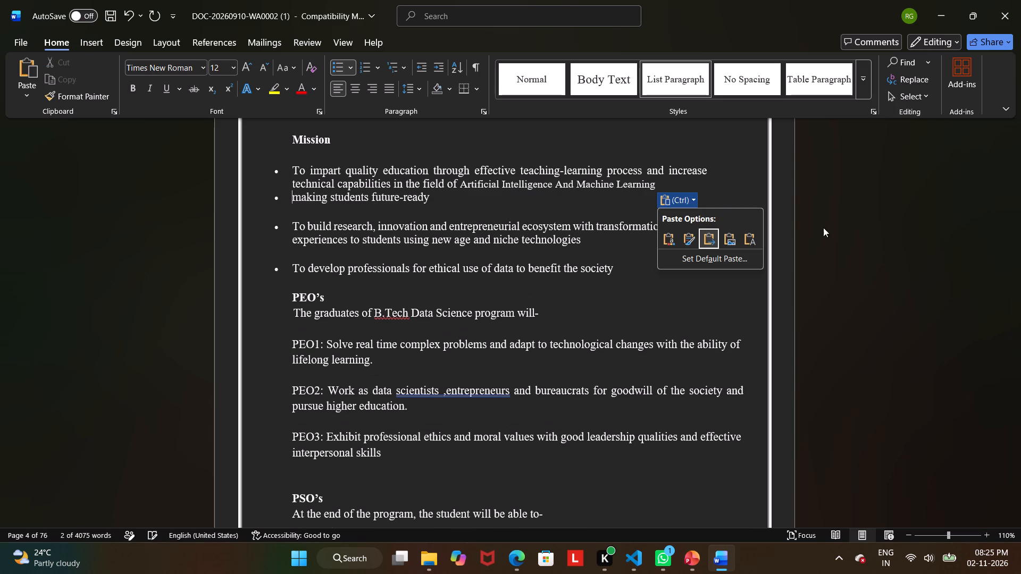
pyautogui.click(847, 237)
pyautogui.press('BackSpace')
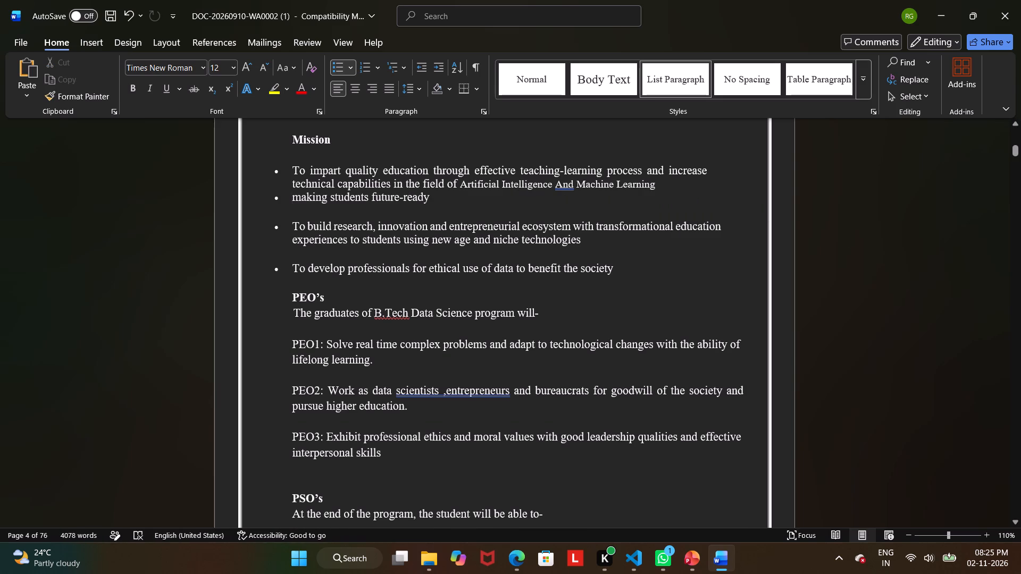
pyautogui.click(858, 245)
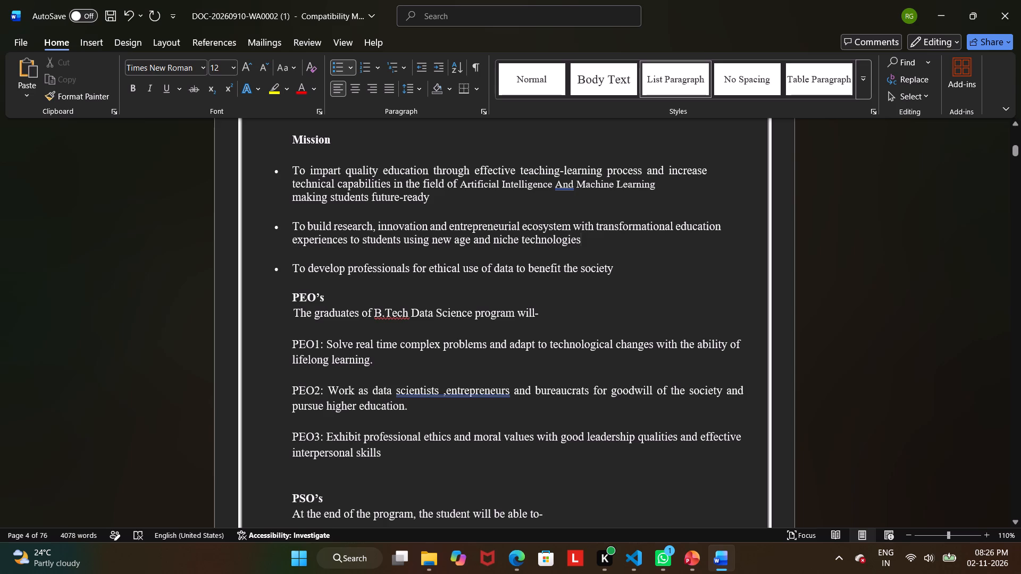
# Replace "Data Science" in the "The graduates of B.Tech" line under PEO's with "Artificial Intelligence And Machine Learning".
pyautogui.moveTo(413, 313); pyautogui.dragTo(473, 316)
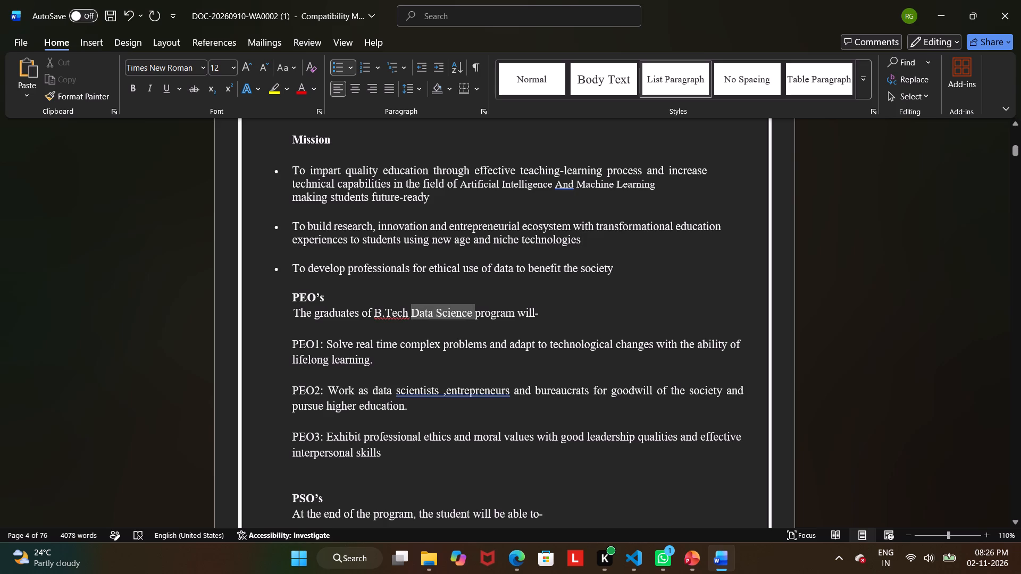
pyautogui.moveTo(473, 316); pyautogui.dragTo(470, 316)
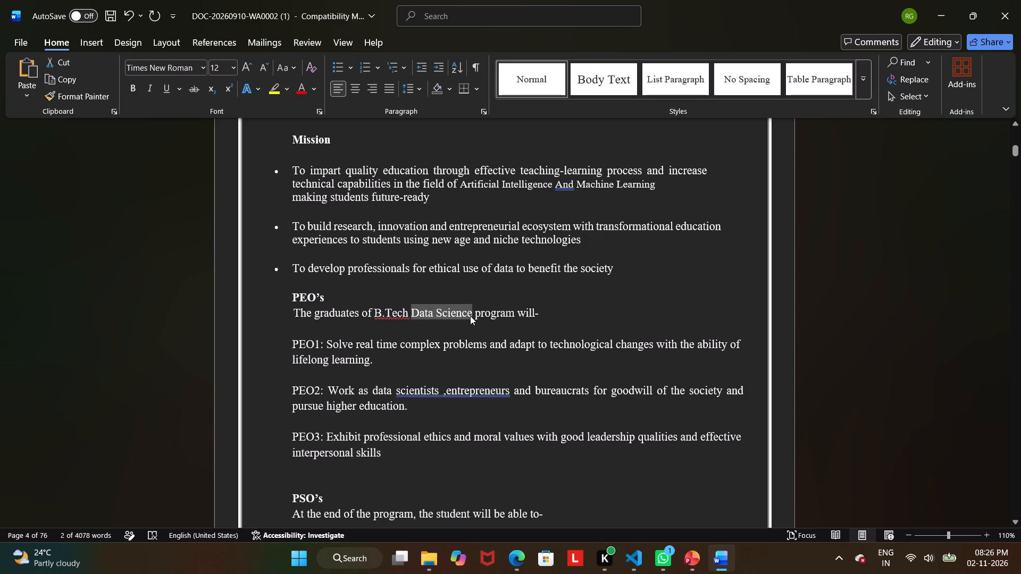
pyautogui.hotkey('ctrl', 'v')
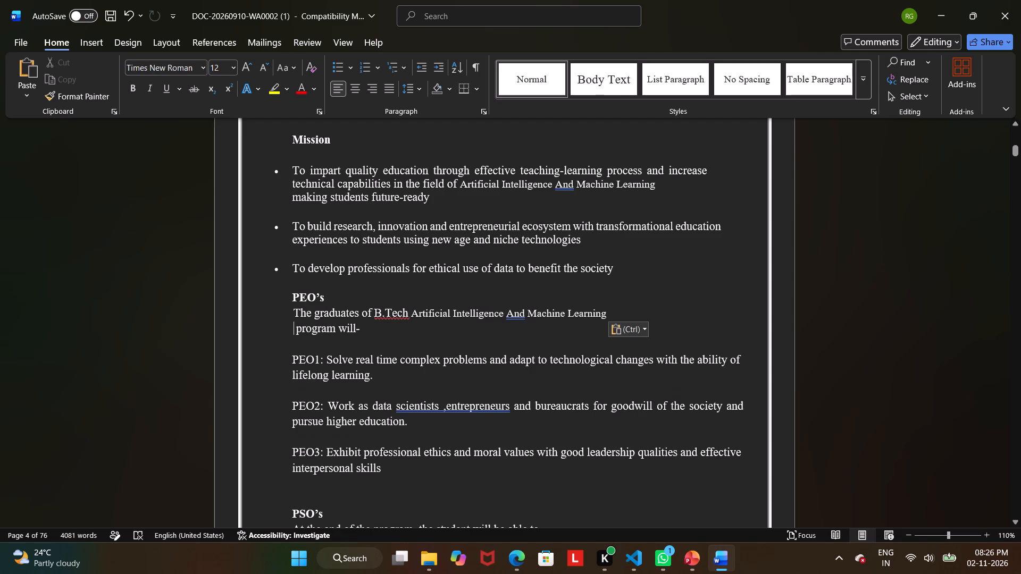
# Set the font size of "Artificial Intelligence And Machine Learning" in the "The graduates of B.Tech" line under PEO's to 12.
pyautogui.click(407, 314)
pyautogui.moveTo(407, 314); pyautogui.dragTo(390, 311)
pyautogui.moveTo(344, 308); pyautogui.dragTo(353, 310)
pyautogui.moveTo(353, 310); pyautogui.dragTo(353, 309)
pyautogui.click(408, 312)
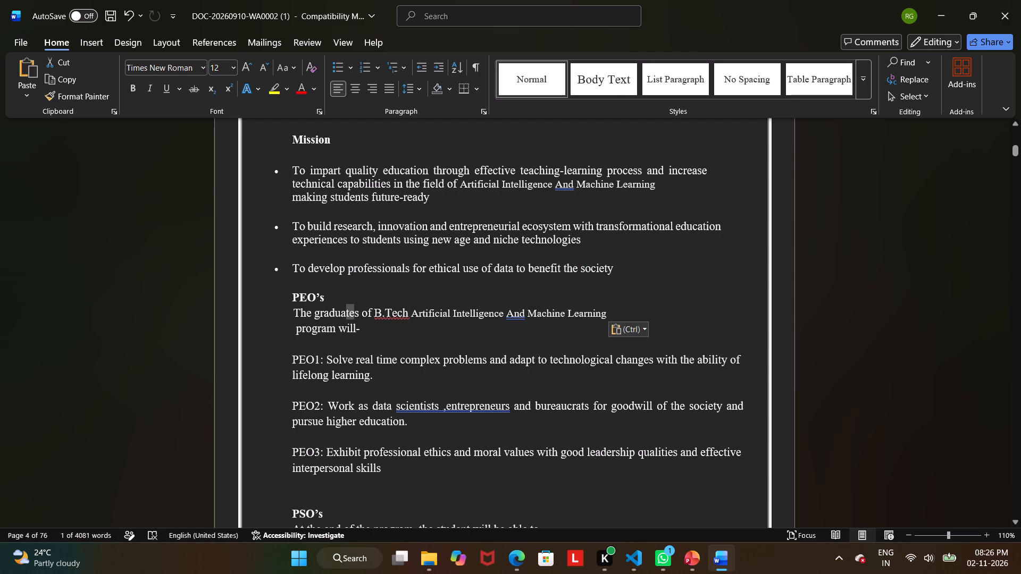
pyautogui.moveTo(408, 312); pyautogui.dragTo(429, 312)
pyautogui.click(429, 312)
pyautogui.moveTo(429, 312); pyautogui.dragTo(440, 312)
pyautogui.click(440, 312)
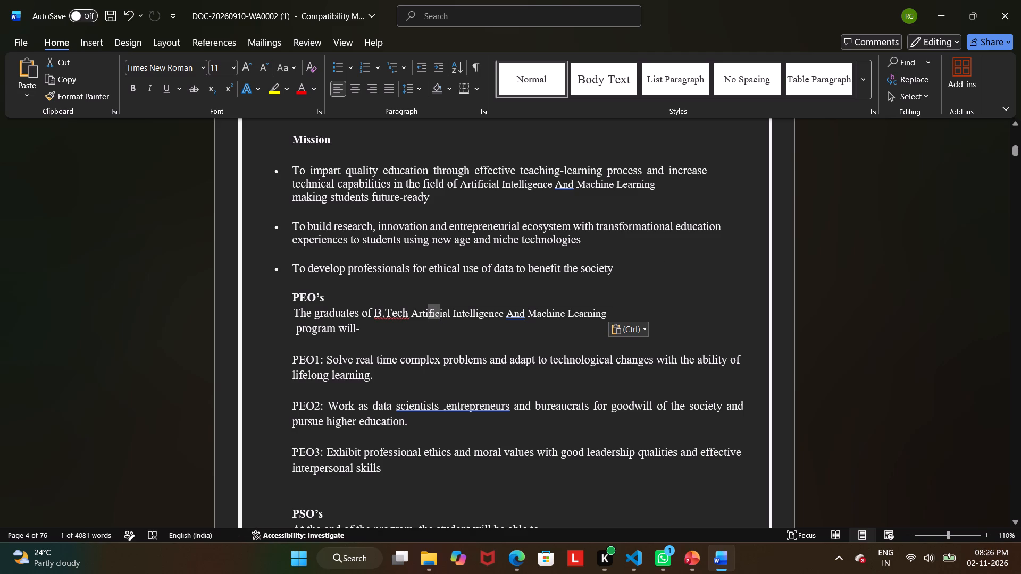
pyautogui.moveTo(410, 313); pyautogui.dragTo(576, 302)
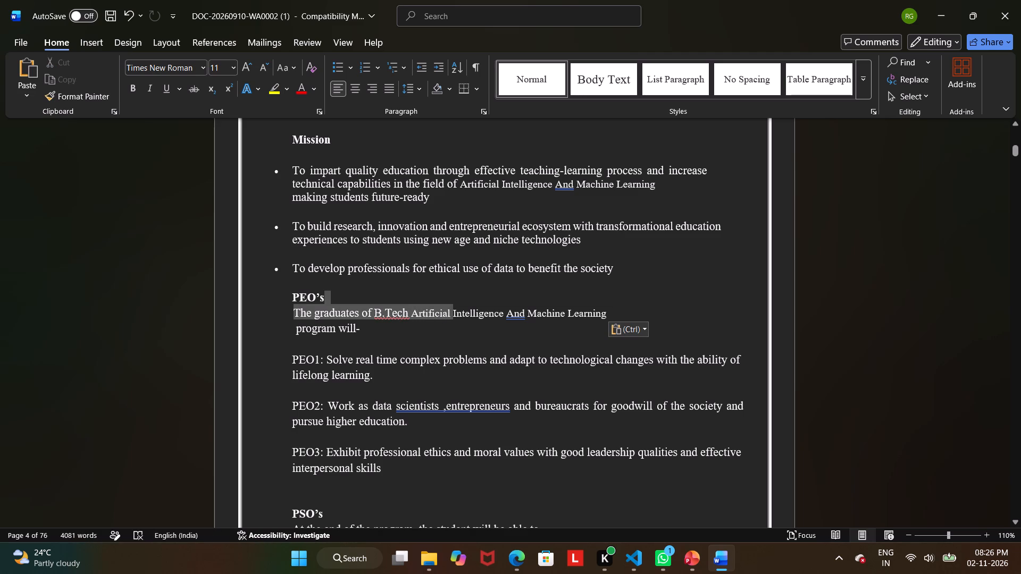
pyautogui.moveTo(576, 302); pyautogui.dragTo(617, 310)
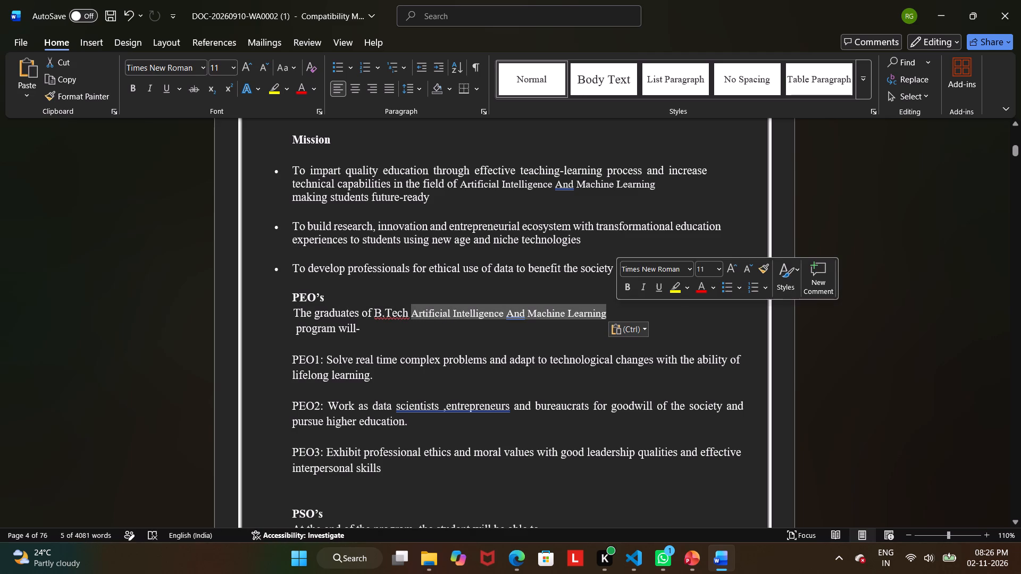
pyautogui.click(707, 269)
pyautogui.write('12')
pyautogui.press('Return')
pyautogui.click(963, 400)
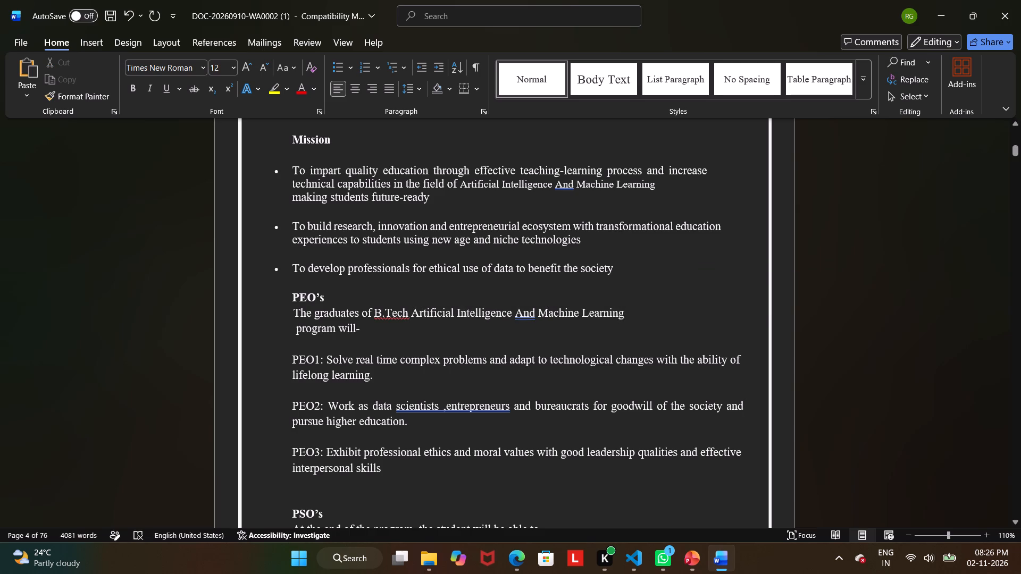
# Set the font size of "Artificial Intelligence And Machine Learning" in the first Mission bullet to 12.
pyautogui.moveTo(533, 174); pyautogui.dragTo(542, 171)
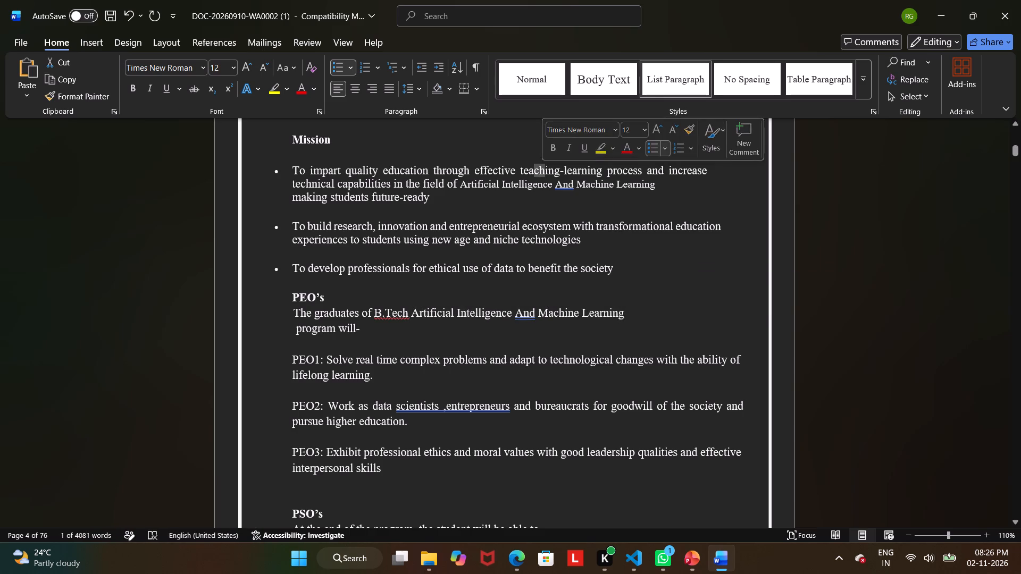
pyautogui.click(524, 187)
pyautogui.moveTo(459, 187); pyautogui.dragTo(660, 184)
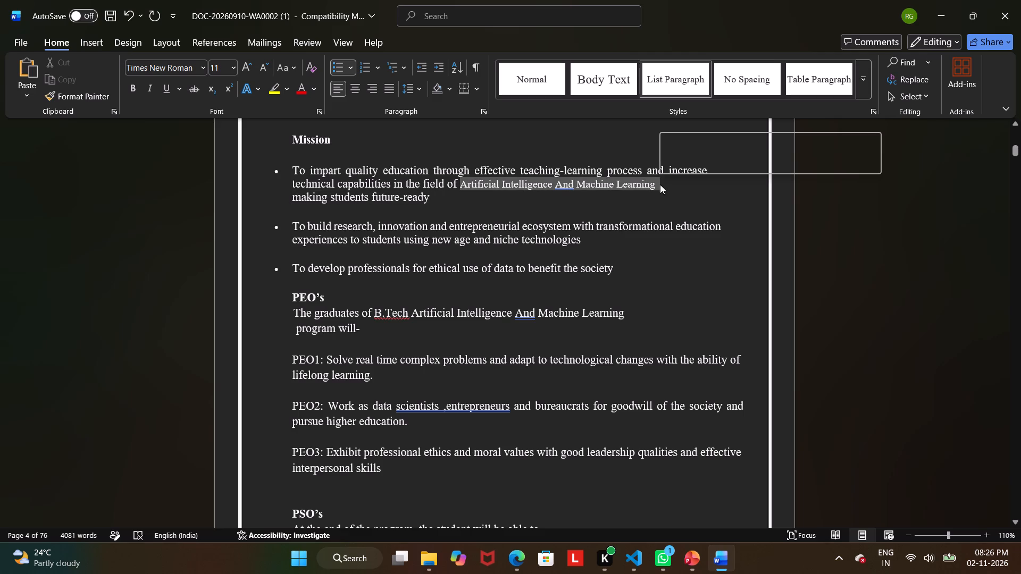
pyautogui.click(750, 138)
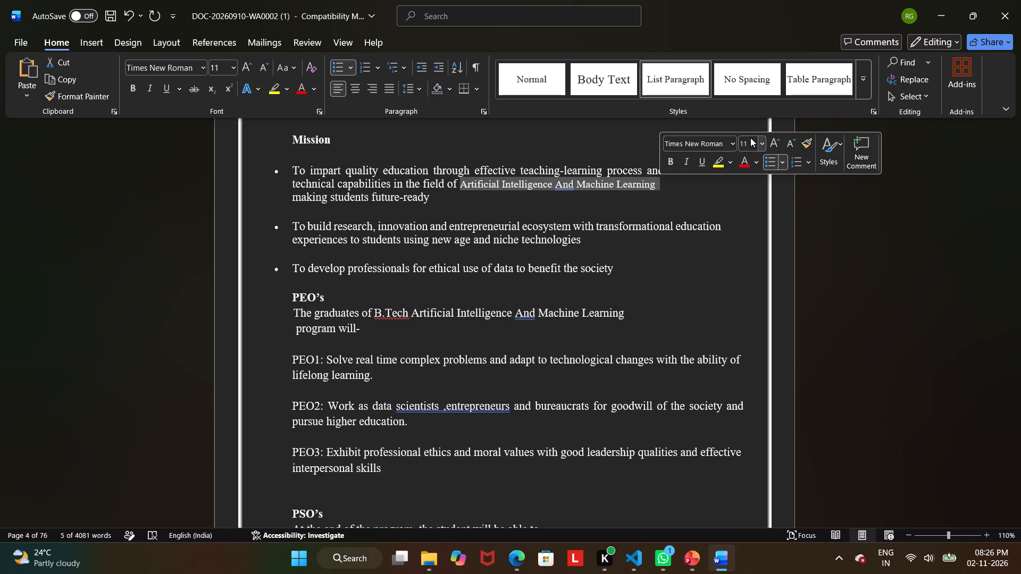
pyautogui.click(748, 140)
pyautogui.write('12')
pyautogui.press('Return')
pyautogui.click(942, 314)
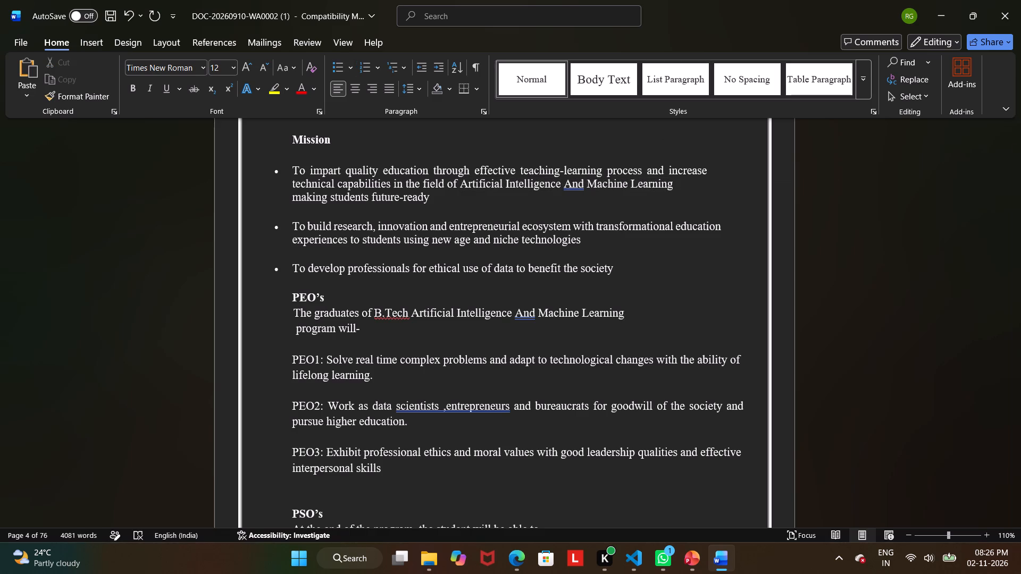
# Replace "Data Science" at the end of PSO 1 with the copied "Artificial Intelligence And Machine Learning".
pyautogui.scroll(-2, 666, 300)
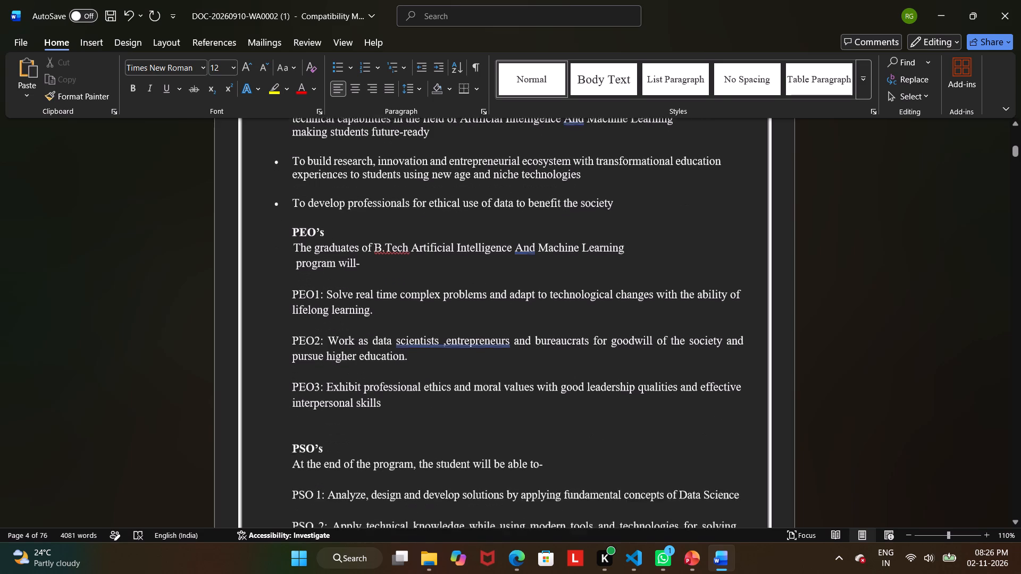
pyautogui.scroll(-1, 666, 300)
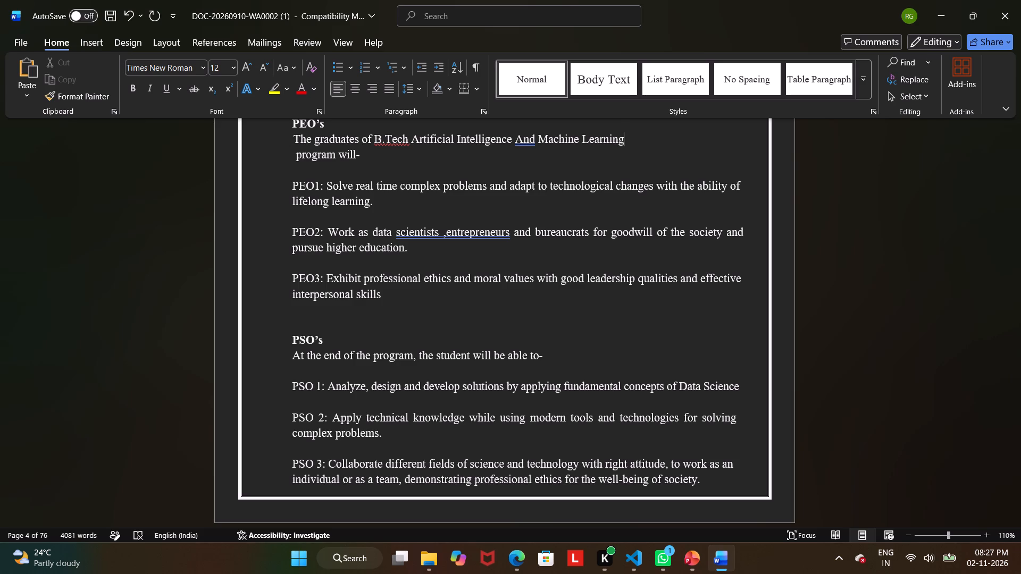
pyautogui.click(681, 389)
pyautogui.moveTo(681, 389); pyautogui.dragTo(735, 387)
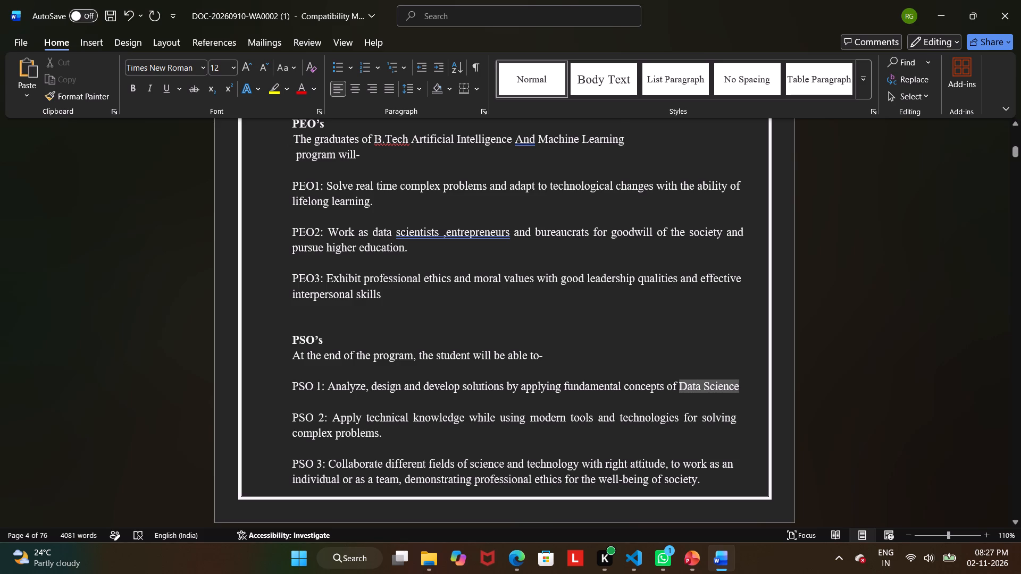
pyautogui.moveTo(735, 387); pyautogui.dragTo(739, 387)
pyautogui.hotkey('ctrl', 'v')
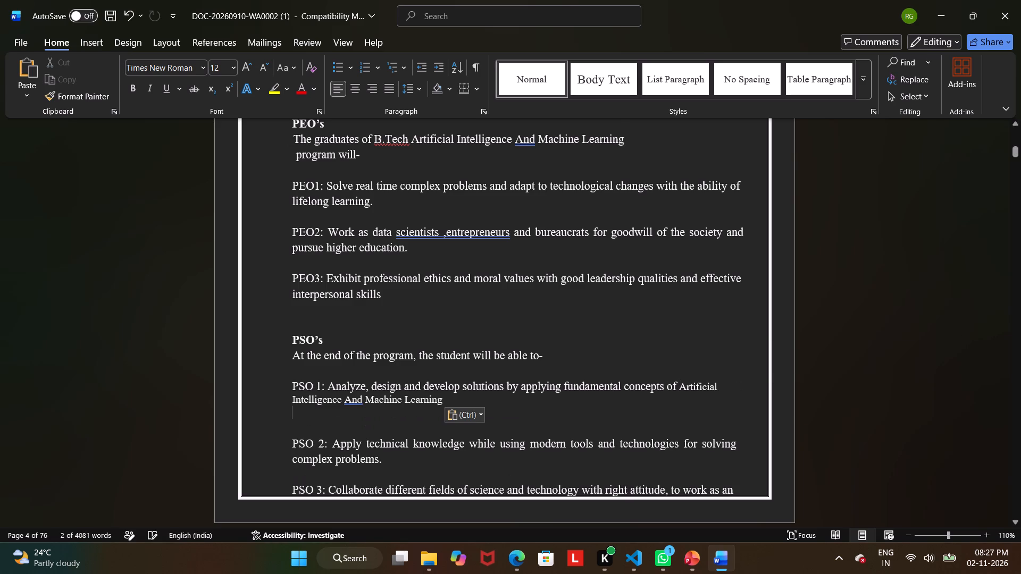
# Set the font size of "Artificial Intelligence And Machine Learning" in PSO 1 to 12.
pyautogui.click(449, 400)
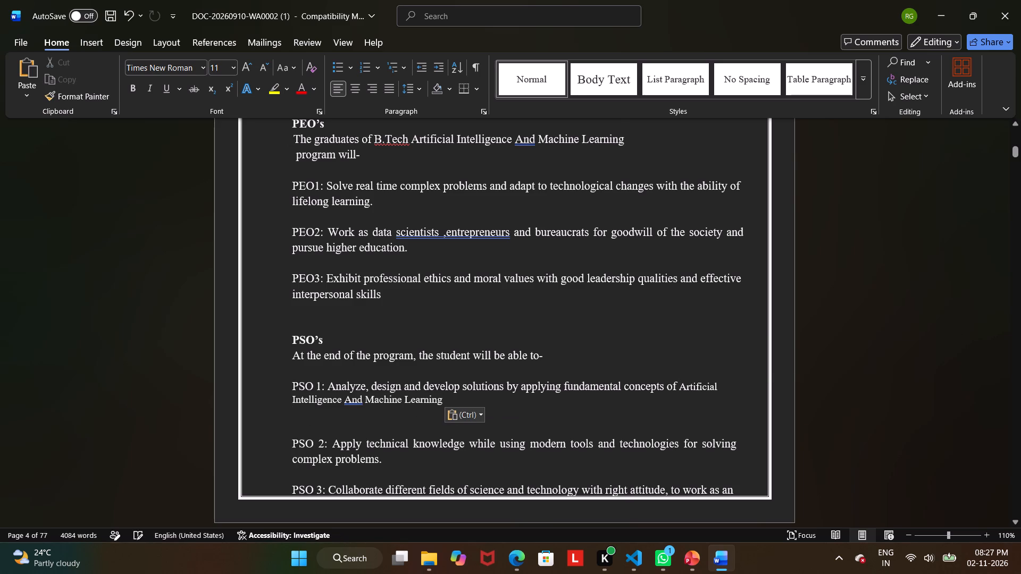
pyautogui.moveTo(679, 385); pyautogui.dragTo(694, 396)
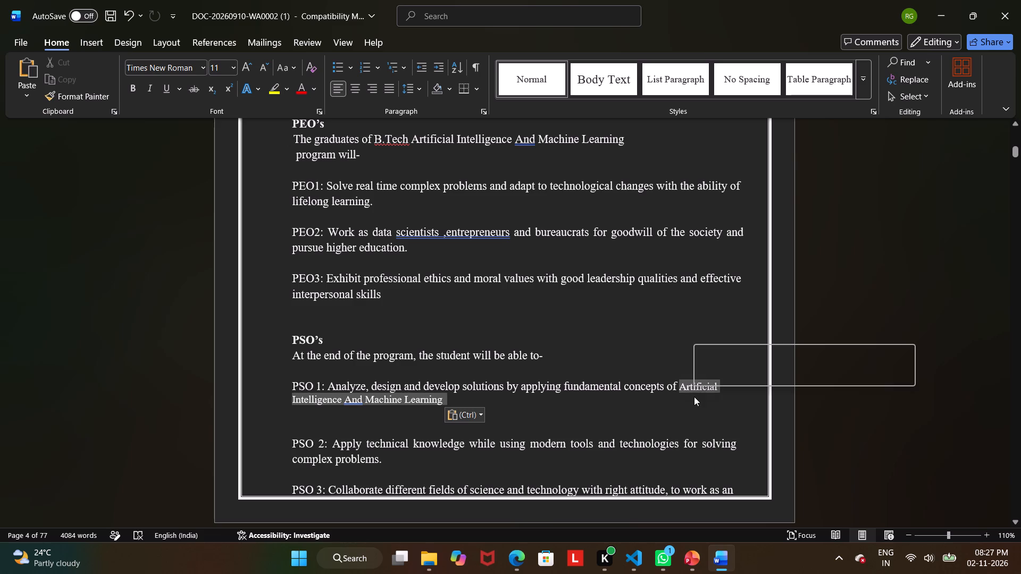
pyautogui.click(790, 354)
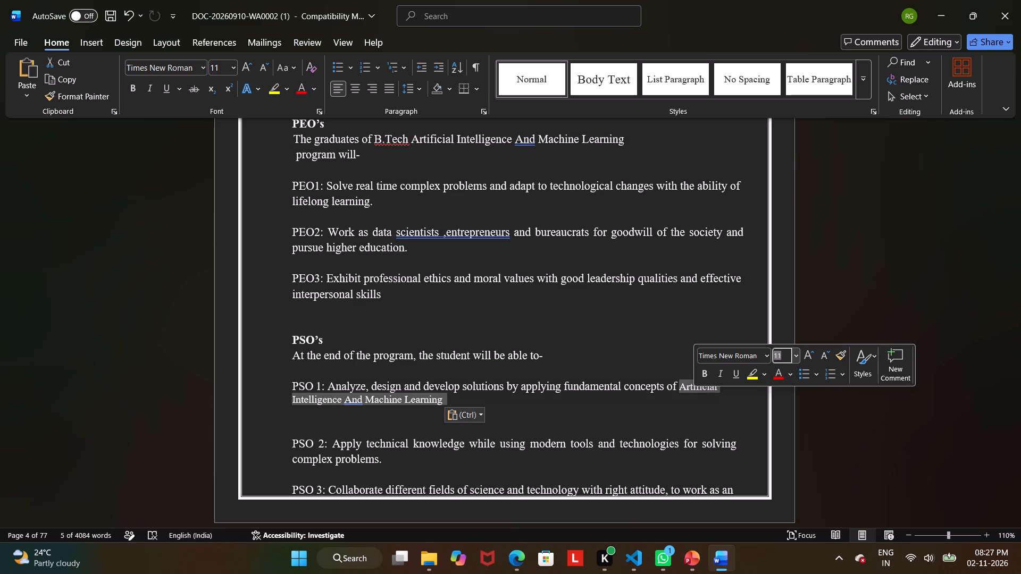
pyautogui.write('12')
pyautogui.press('Return')
pyautogui.click(944, 462)
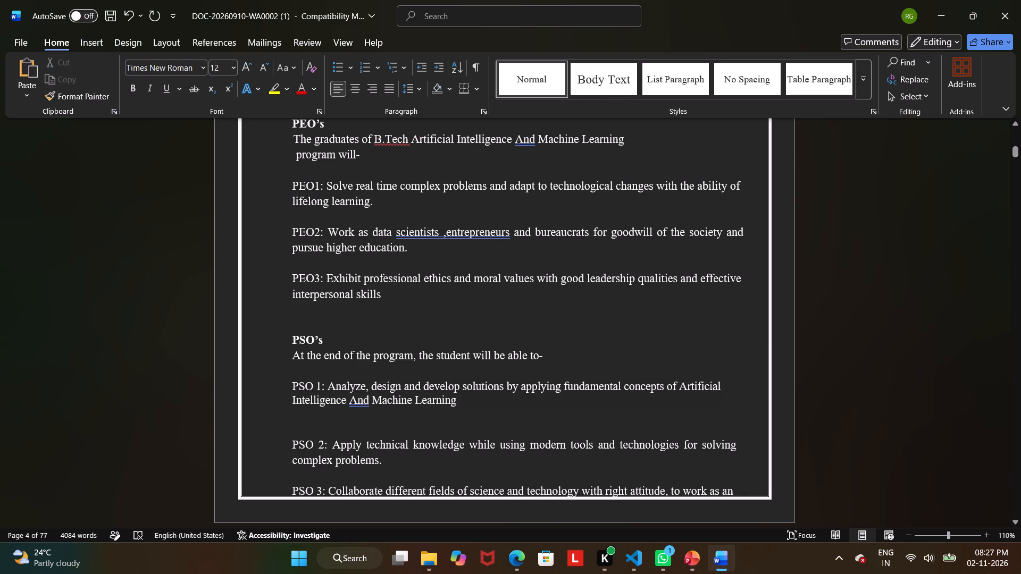
# Remove the extra blank line below PSO 1 and one of the blank lines above the PSO's heading.
pyautogui.click(585, 412)
pyautogui.press('BackSpace')
pyautogui.press('BackSpace')
pyautogui.scroll(-1, 585, 412)
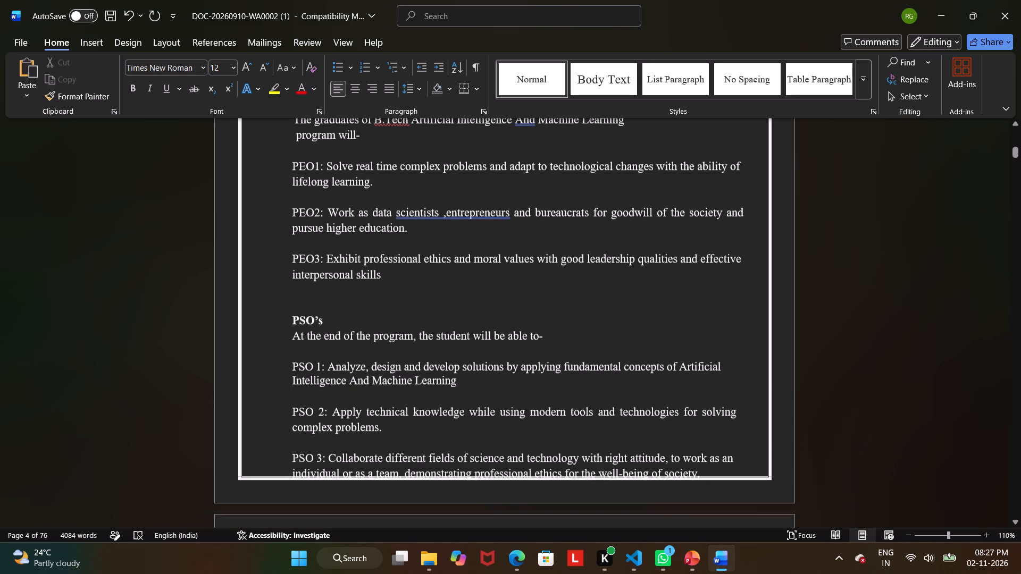
pyautogui.click(454, 452)
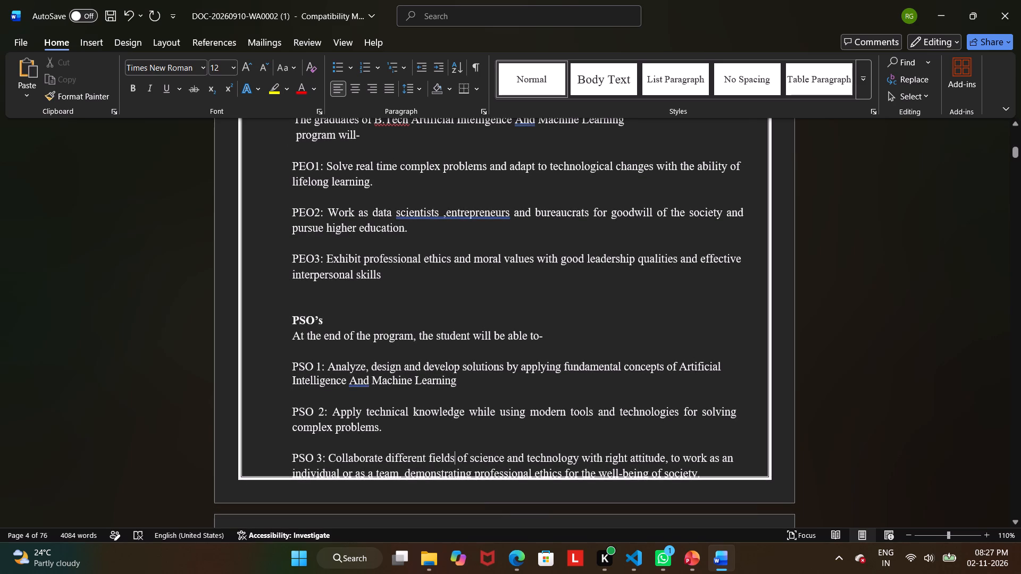
pyautogui.scroll(-1, 423, 423)
pyautogui.scroll(1, 423, 423)
pyautogui.click(336, 301)
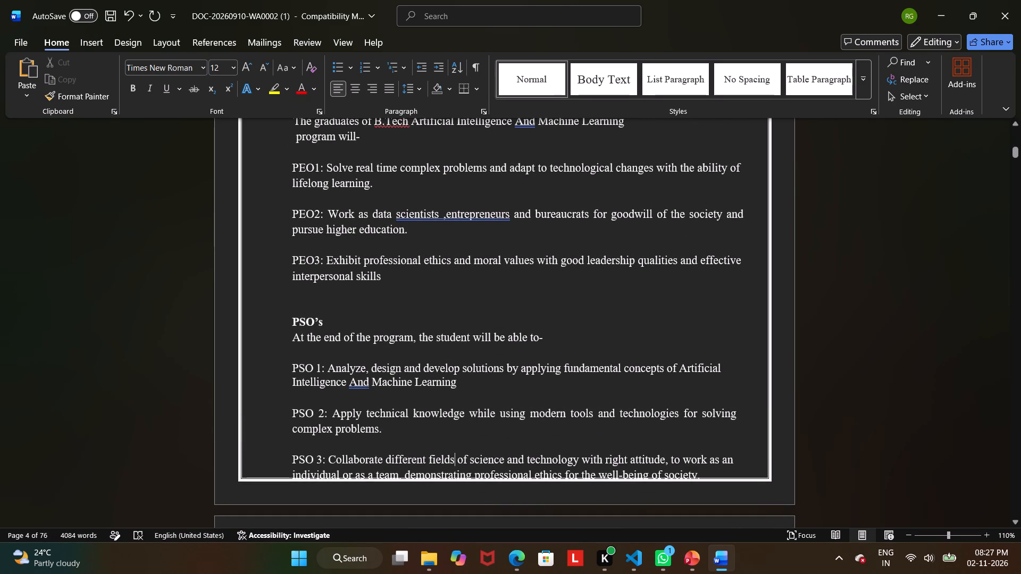
pyautogui.press('BackSpace')
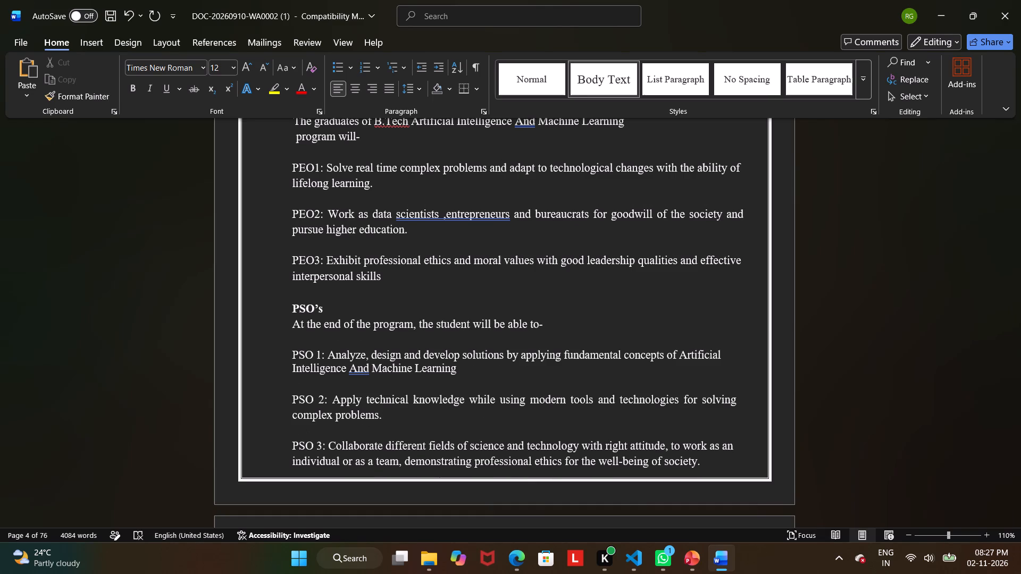
pyautogui.click(868, 308)
# On the Program Educational Objectives page, replace "Data Science" in the "PEO'S of the B. Tech." line with the copied "Artificial Intelligence And Machine Learning".
pyautogui.scroll(-2, 868, 308)
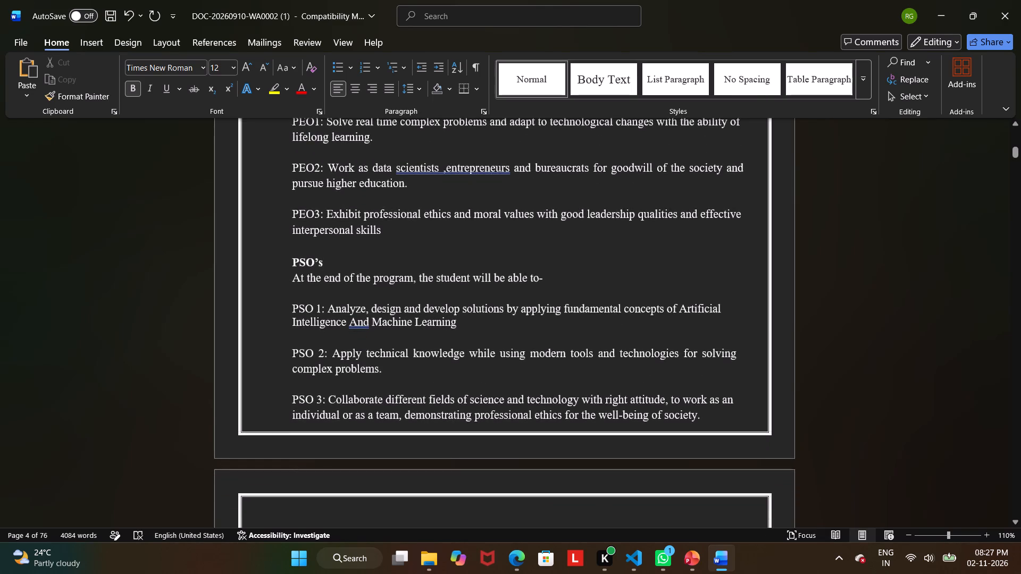
pyautogui.scroll(-3, 868, 308)
pyautogui.scroll(1, 868, 308)
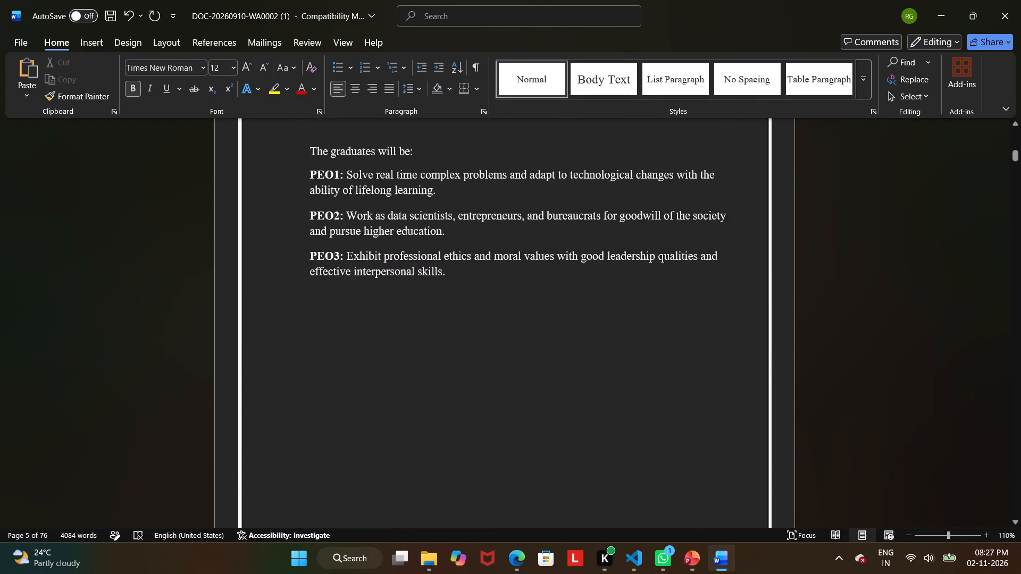
pyautogui.scroll(2, 868, 308)
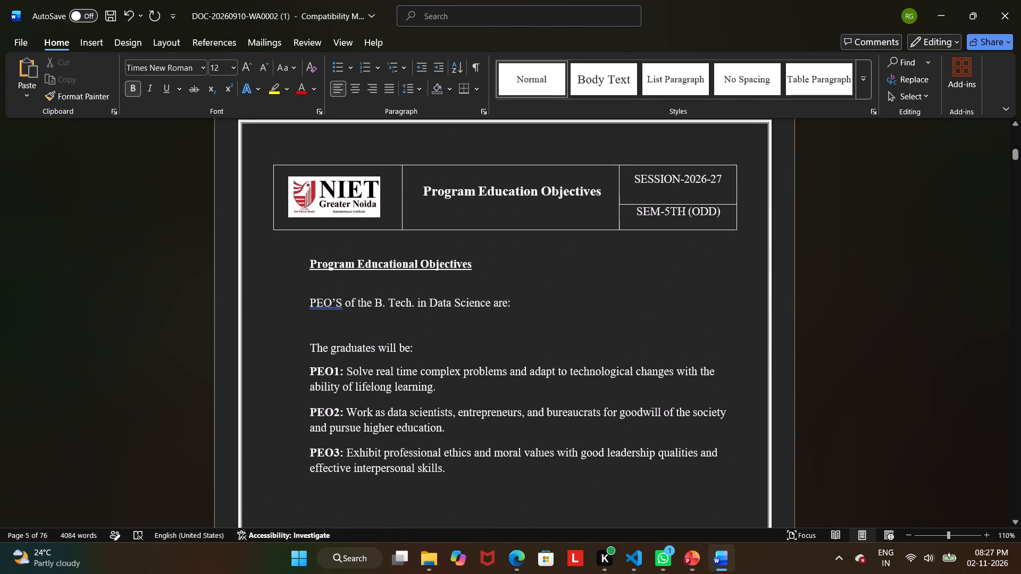
pyautogui.click(656, 329)
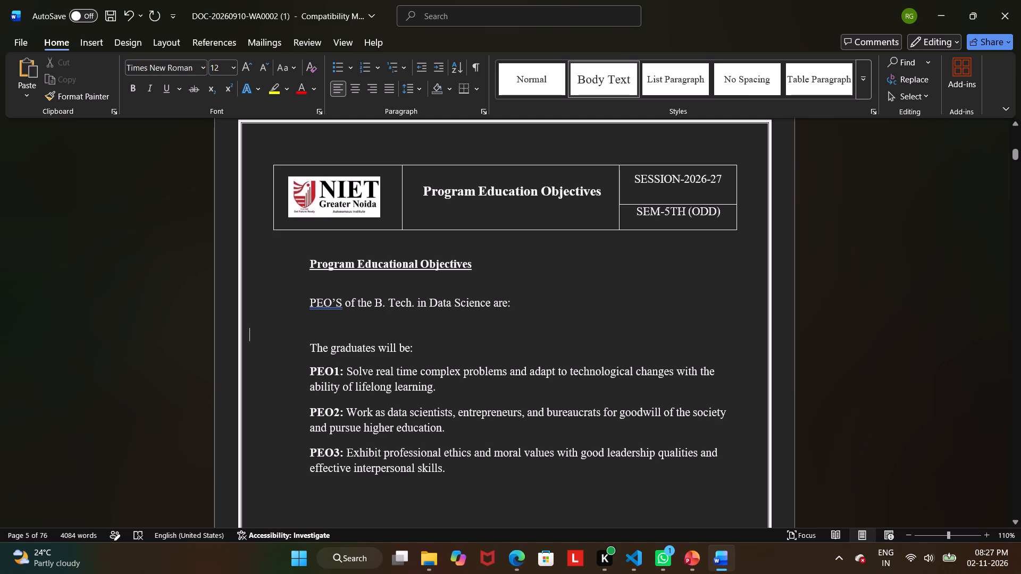
pyautogui.moveTo(429, 300); pyautogui.dragTo(488, 303)
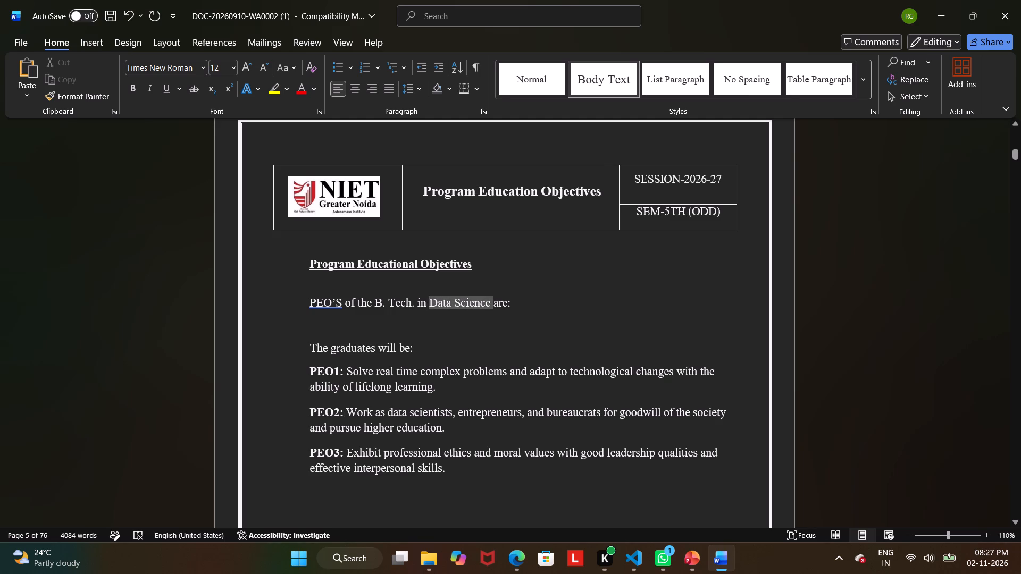
pyautogui.moveTo(488, 303); pyautogui.dragTo(489, 303)
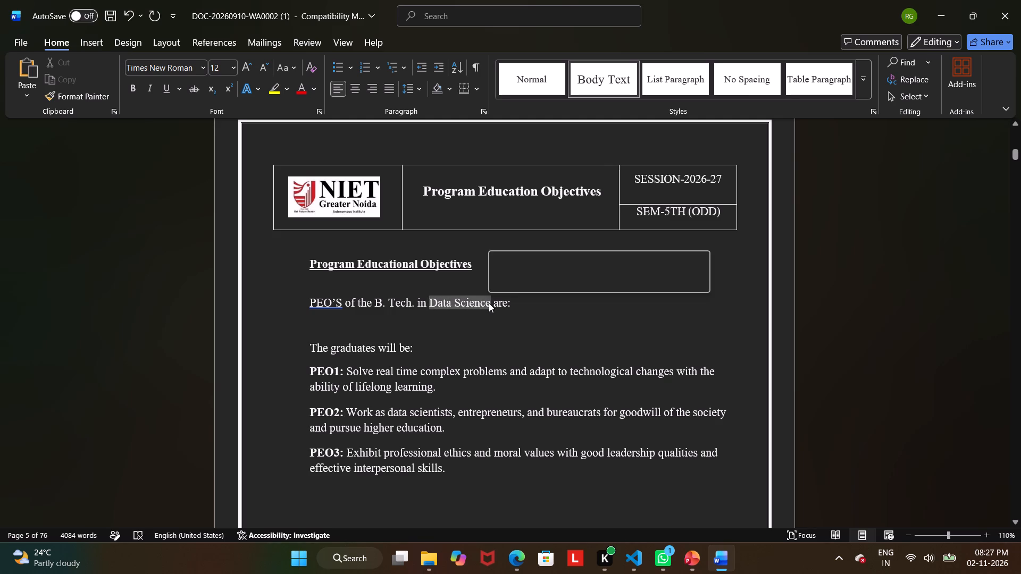
pyautogui.hotkey('ctrl', 'v')
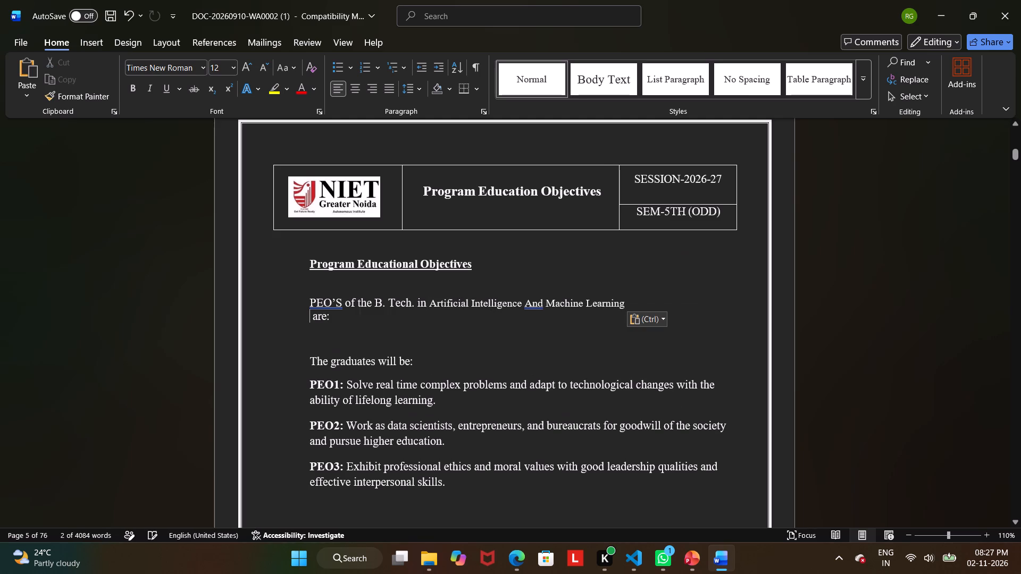
# Set the font size of "Artificial Intelligence And Machine Learning" in the "PEO'S of the B. Tech." line to 12.
pyautogui.moveTo(429, 305); pyautogui.dragTo(579, 311)
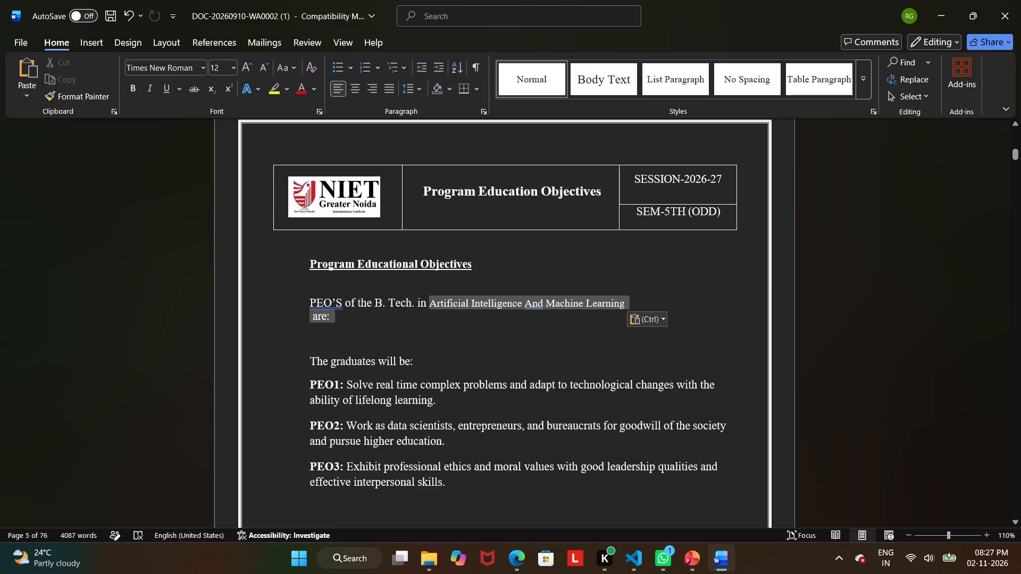
pyautogui.moveTo(579, 311); pyautogui.dragTo(625, 300)
pyautogui.click(708, 259)
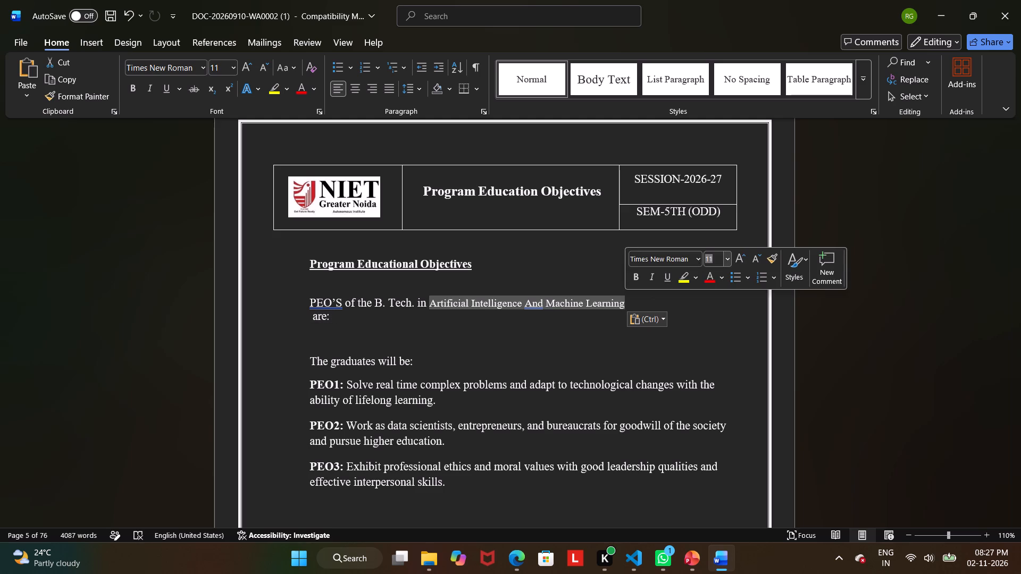
pyautogui.write('12')
pyautogui.press('Return')
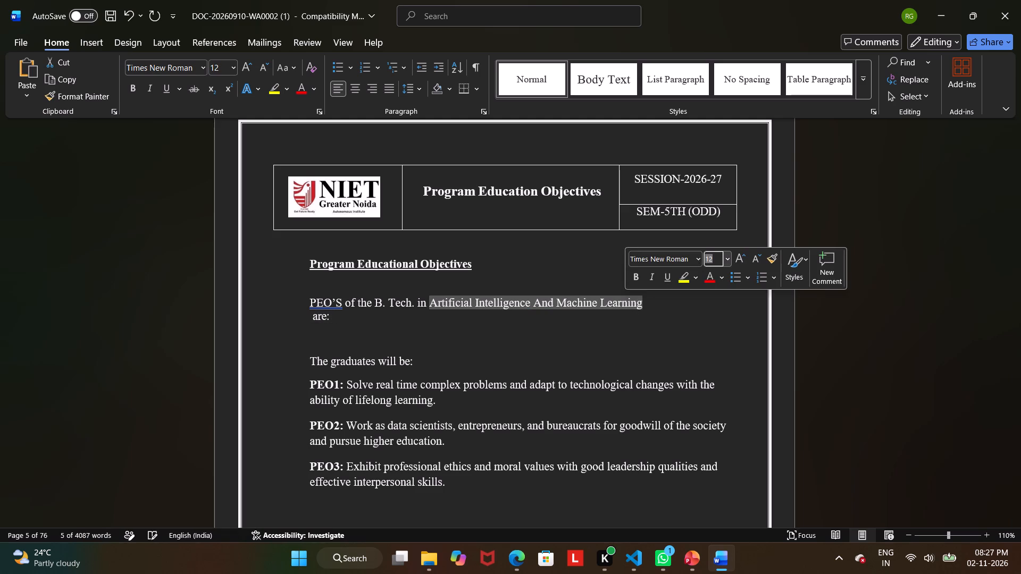
# Check the pages from Program Education Objectives through Do's & Don'ts for department and course references that still need adapting.
pyautogui.click(900, 392)
pyautogui.scroll(-1, 639, 322)
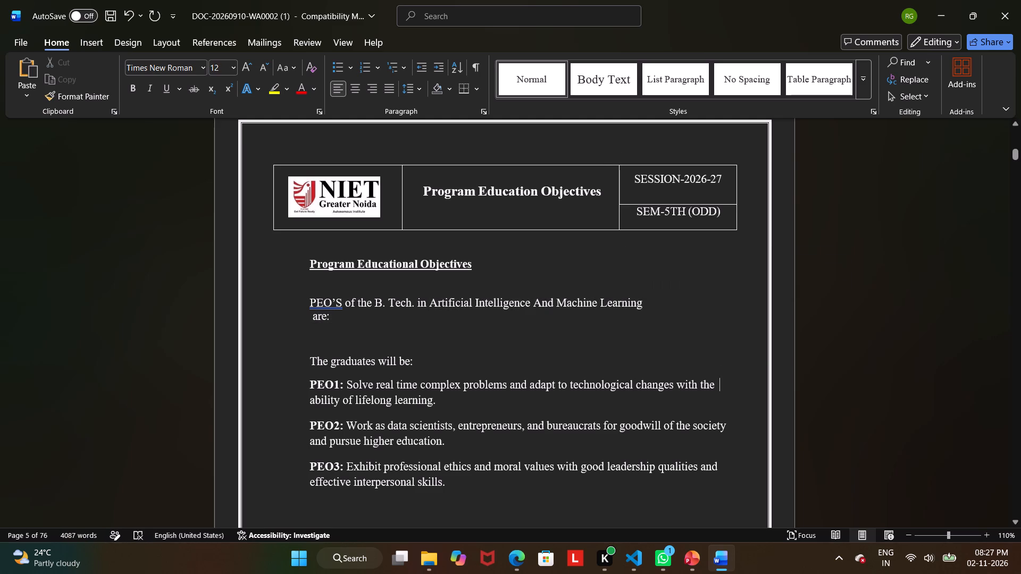
pyautogui.scroll(-1, 639, 322)
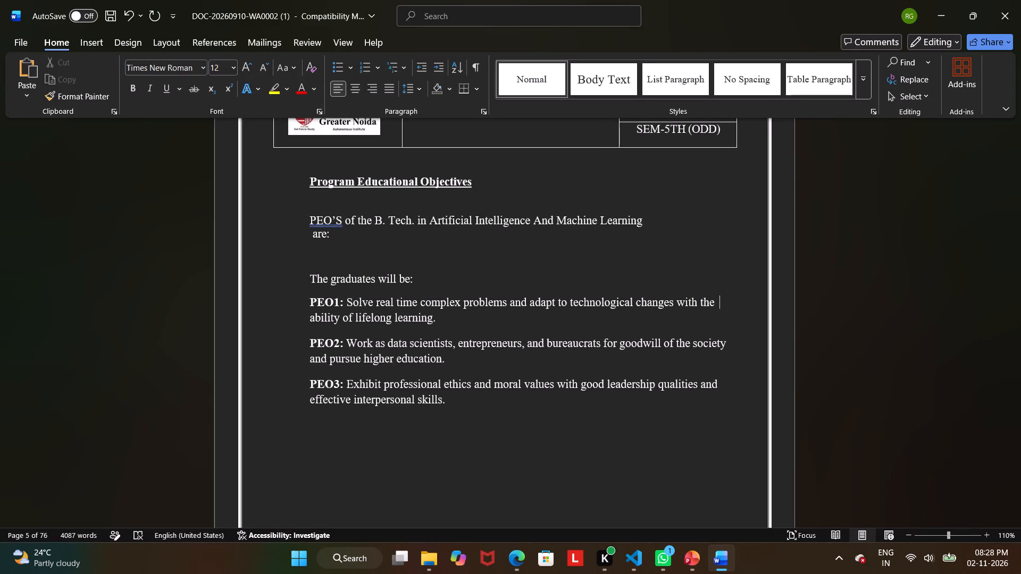
pyautogui.scroll(-3, 462, 383)
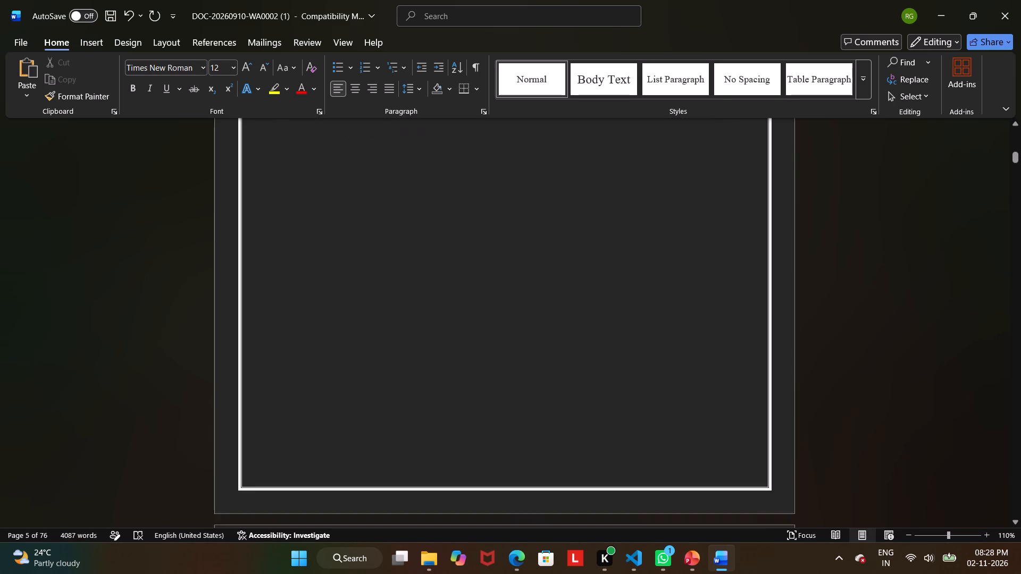
pyautogui.scroll(-2, 462, 383)
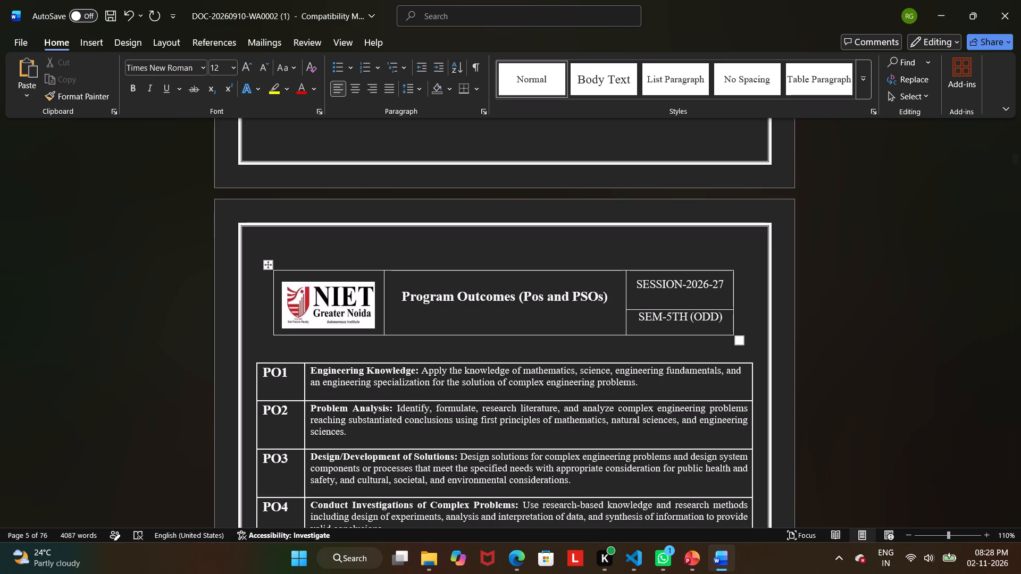
pyautogui.scroll(-1, 462, 383)
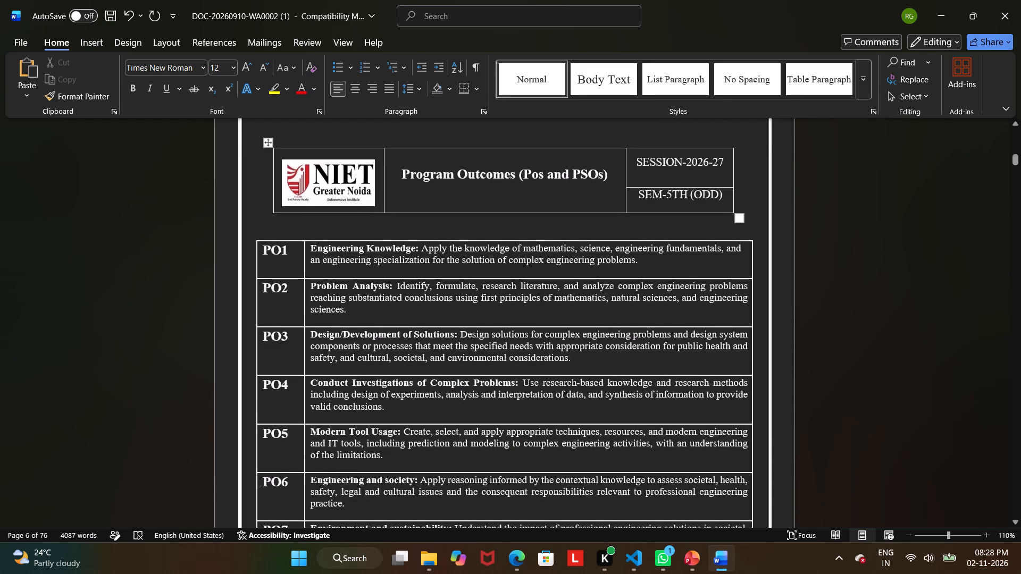
pyautogui.scroll(-3, 462, 383)
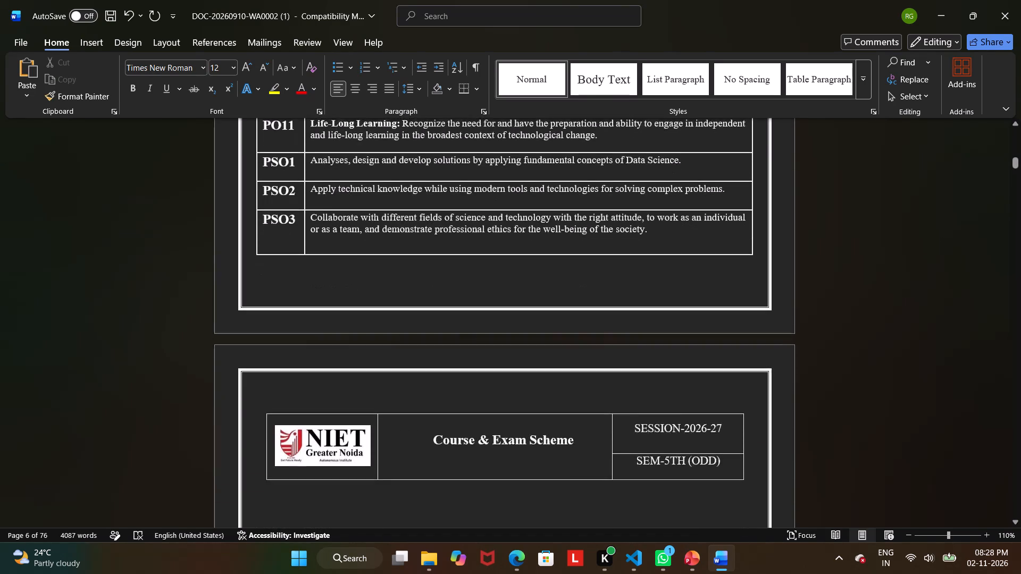
pyautogui.scroll(-2, 462, 383)
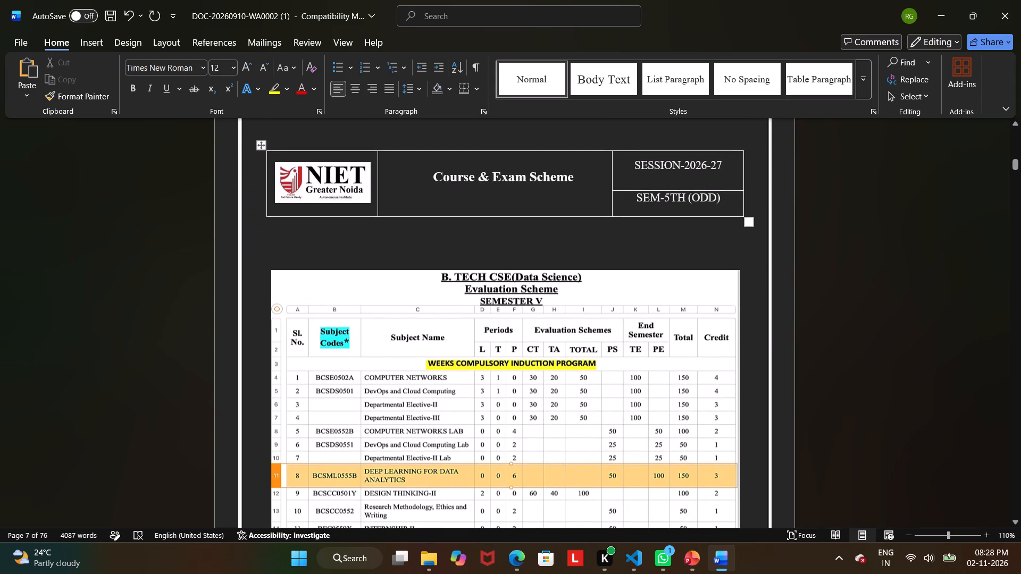
pyautogui.scroll(-2, 462, 383)
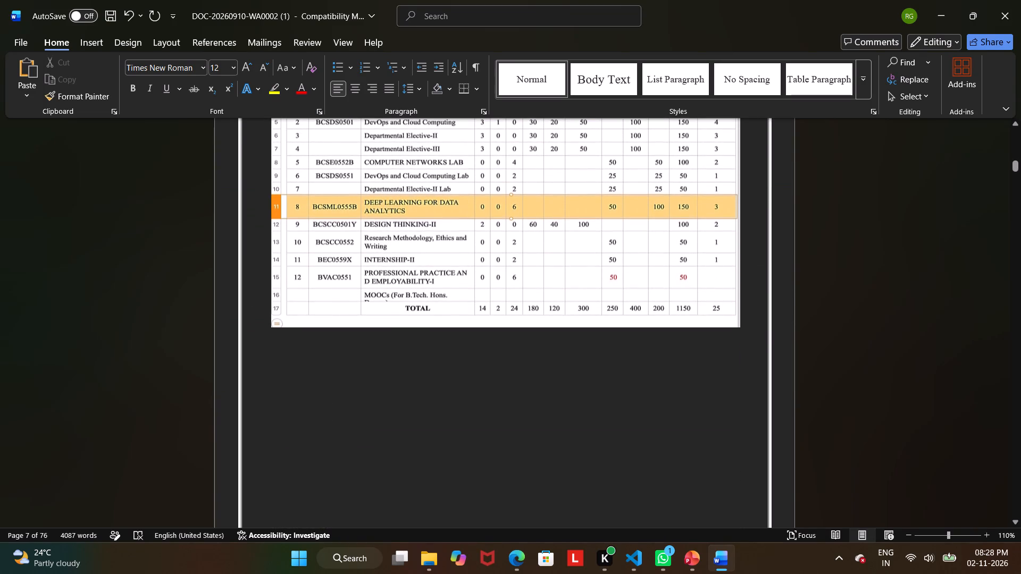
pyautogui.scroll(-4, 462, 383)
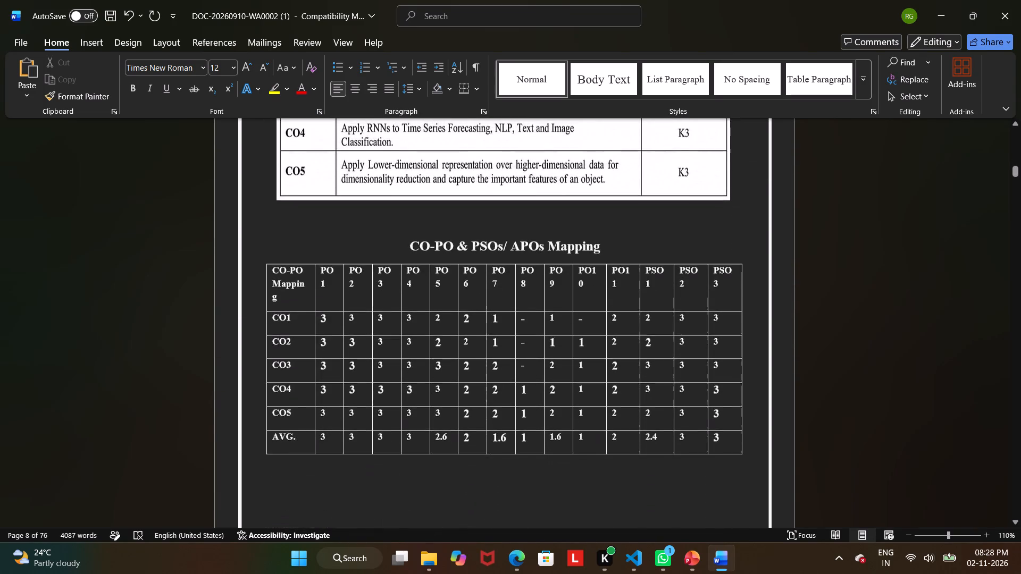
pyautogui.scroll(-3, 462, 383)
# Recheck the earlier pages from Do's & Don'ts back to the Manual Index for references to the old department.
pyautogui.scroll(3, 462, 383)
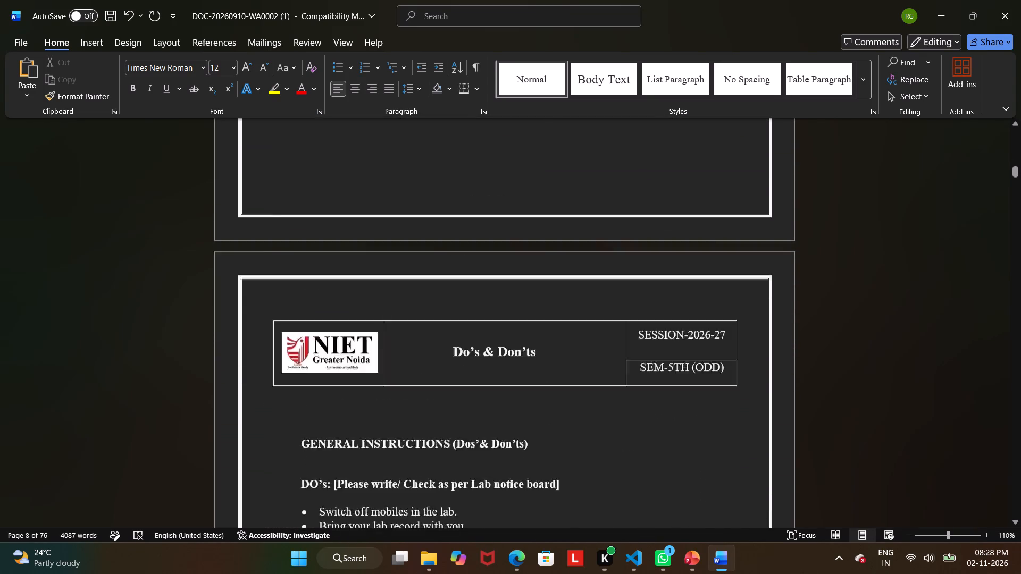
pyautogui.scroll(6, 462, 383)
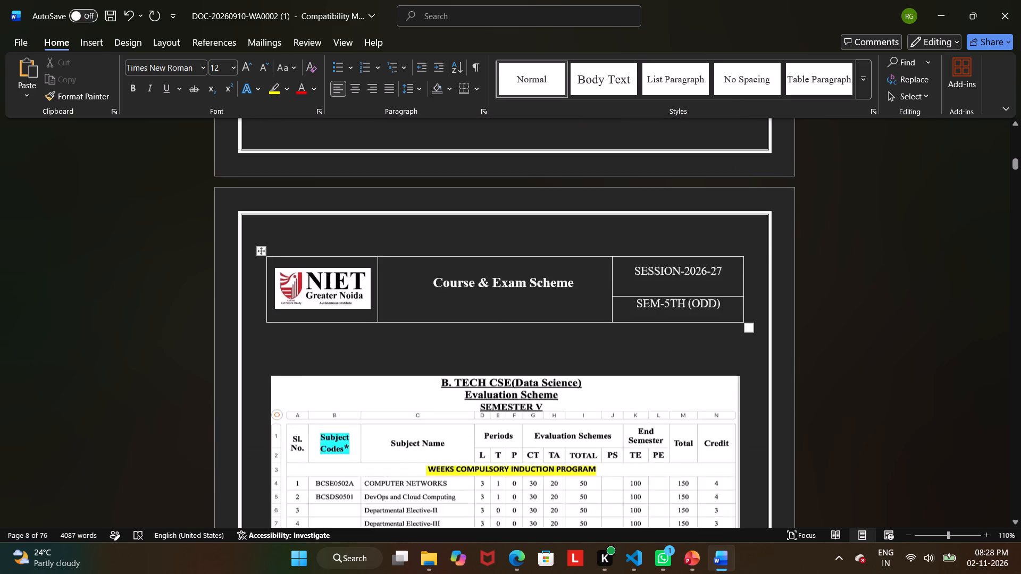
pyautogui.scroll(-2, 462, 383)
pyautogui.scroll(2, 462, 383)
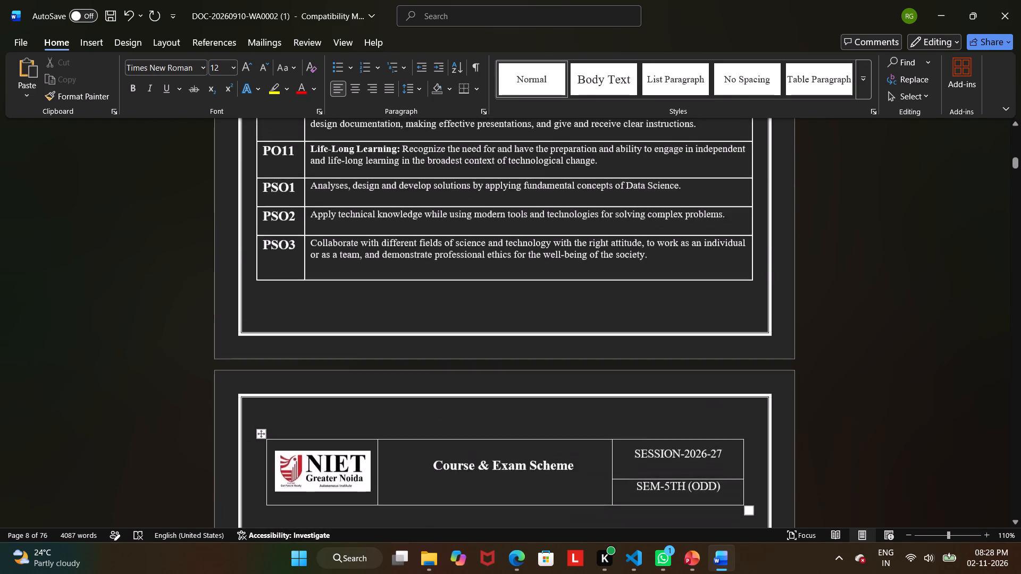
pyautogui.scroll(4, 462, 383)
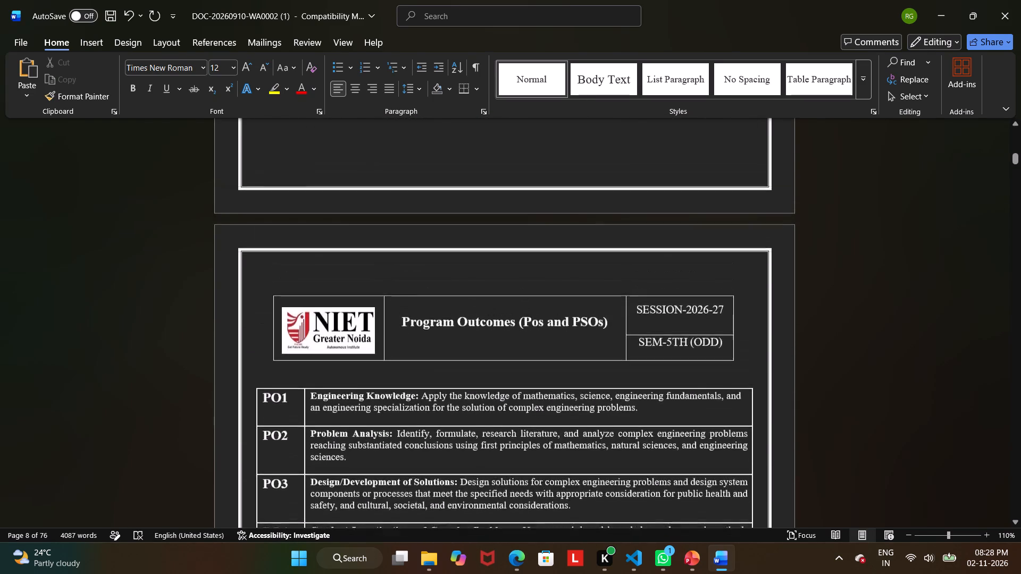
pyautogui.scroll(4, 462, 383)
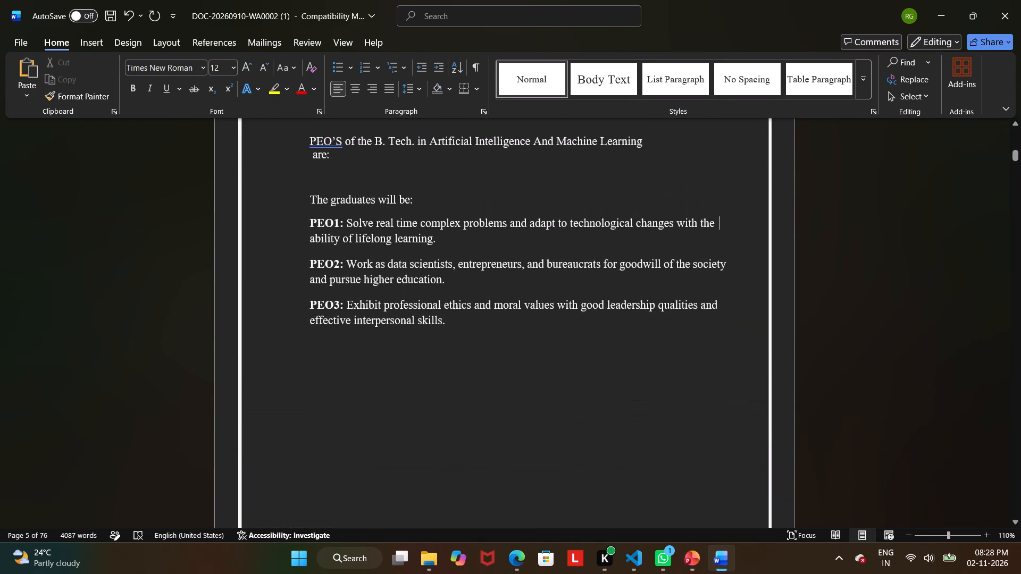
pyautogui.scroll(1, 462, 383)
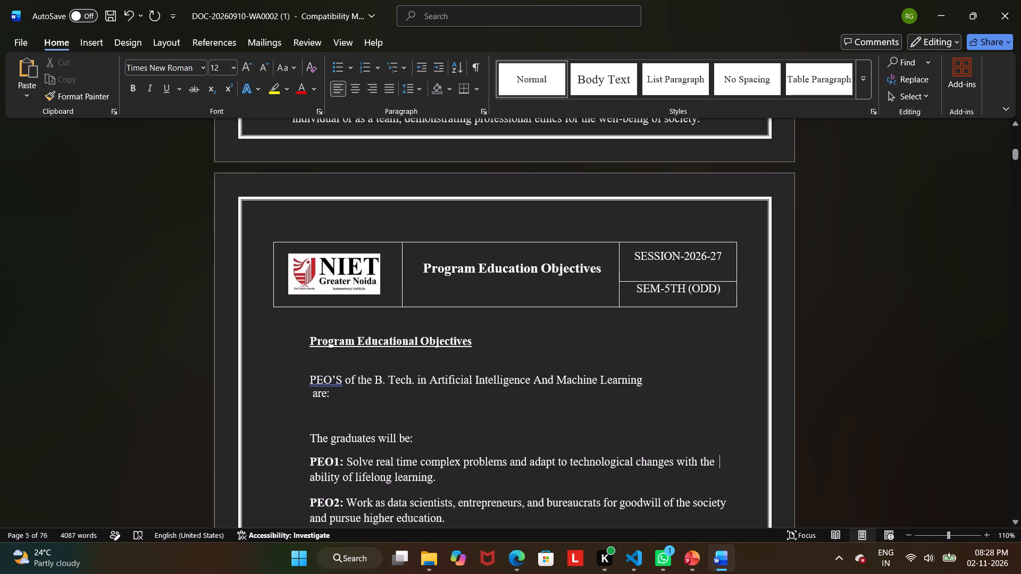
pyautogui.scroll(5, 462, 383)
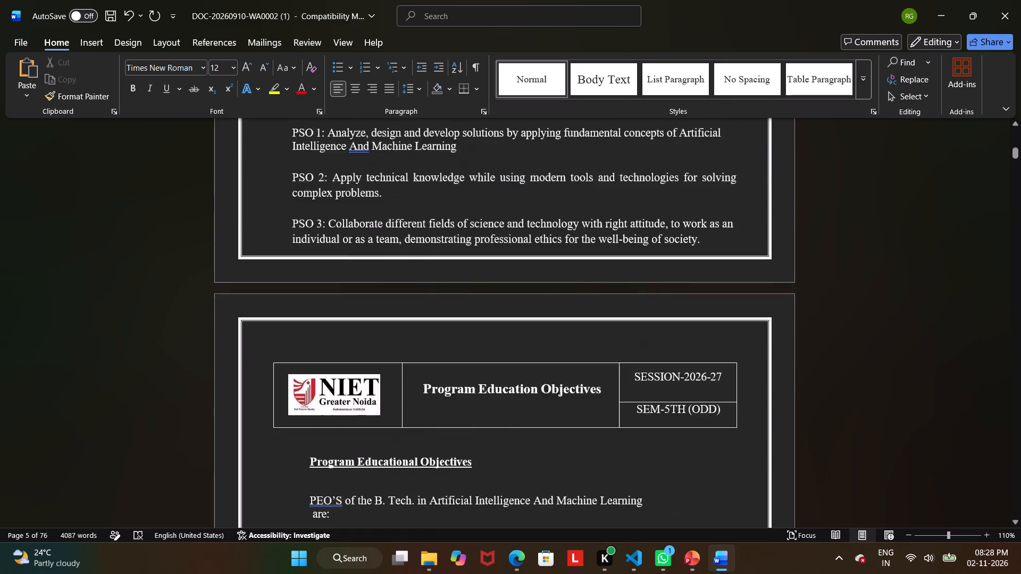
pyautogui.scroll(7, 462, 383)
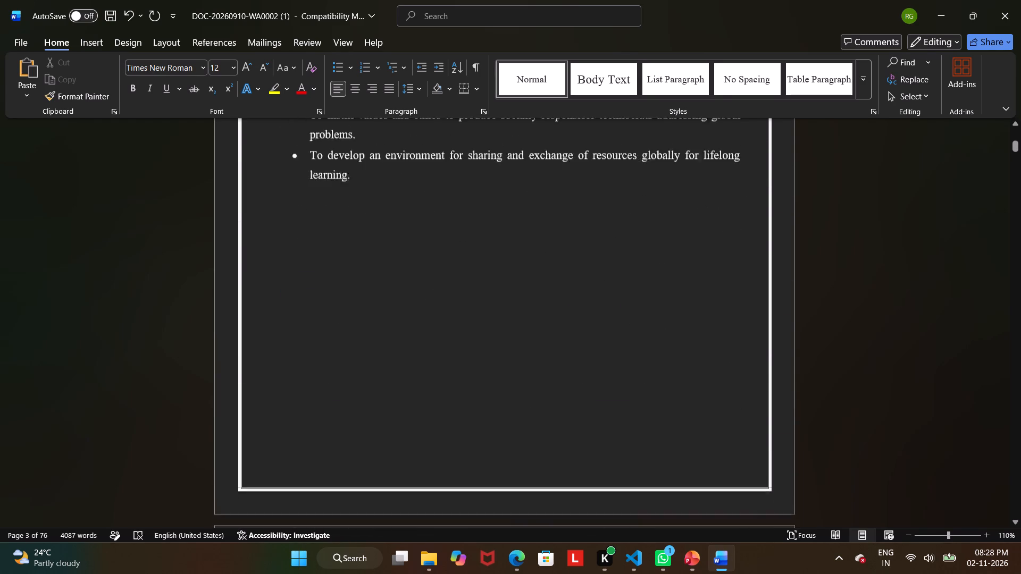
pyautogui.scroll(2, 462, 383)
pyautogui.scroll(-1, 462, 383)
pyautogui.scroll(3, 462, 383)
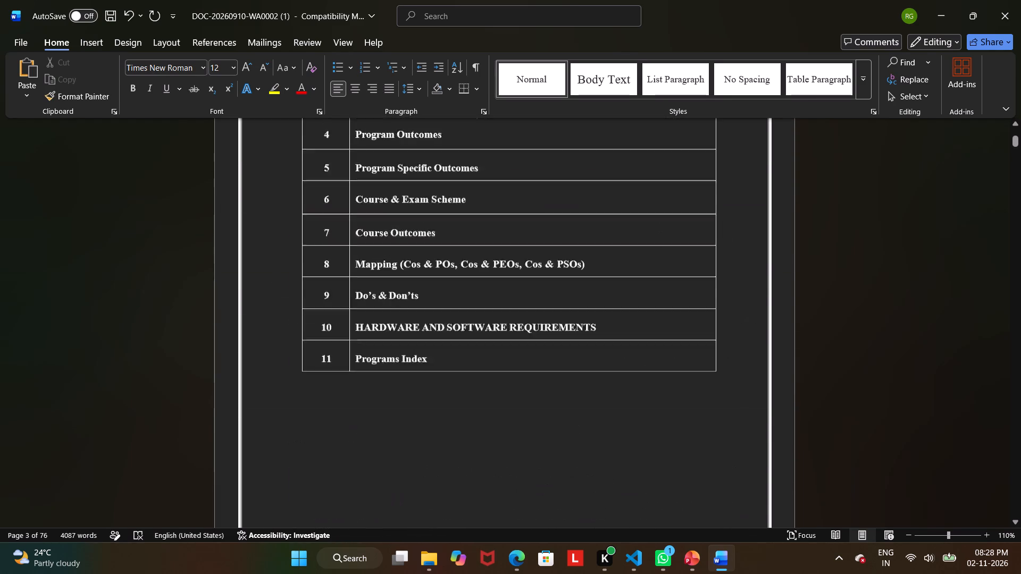
pyautogui.scroll(2, 462, 383)
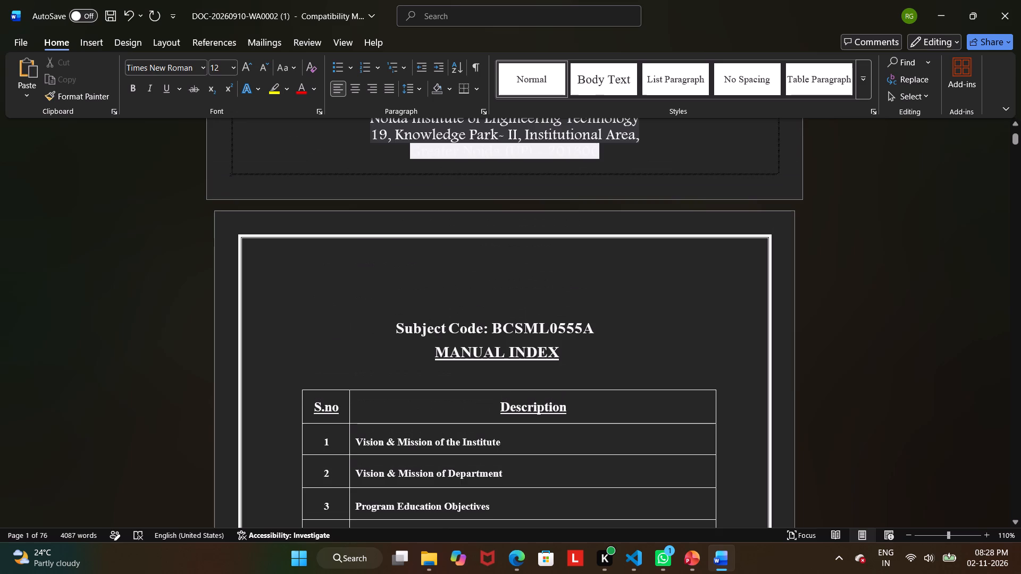
# In the department's Vision statement, replace "Data Science" with the copied "Artificial Intelligence And Machine Learning".
pyautogui.scroll(-3, 462, 383)
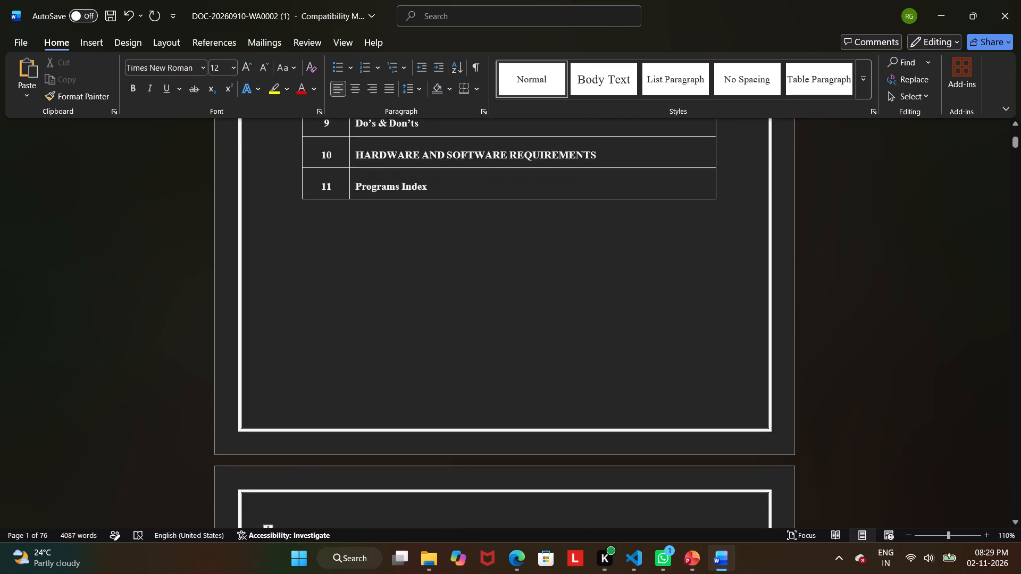
pyautogui.scroll(-3, 462, 383)
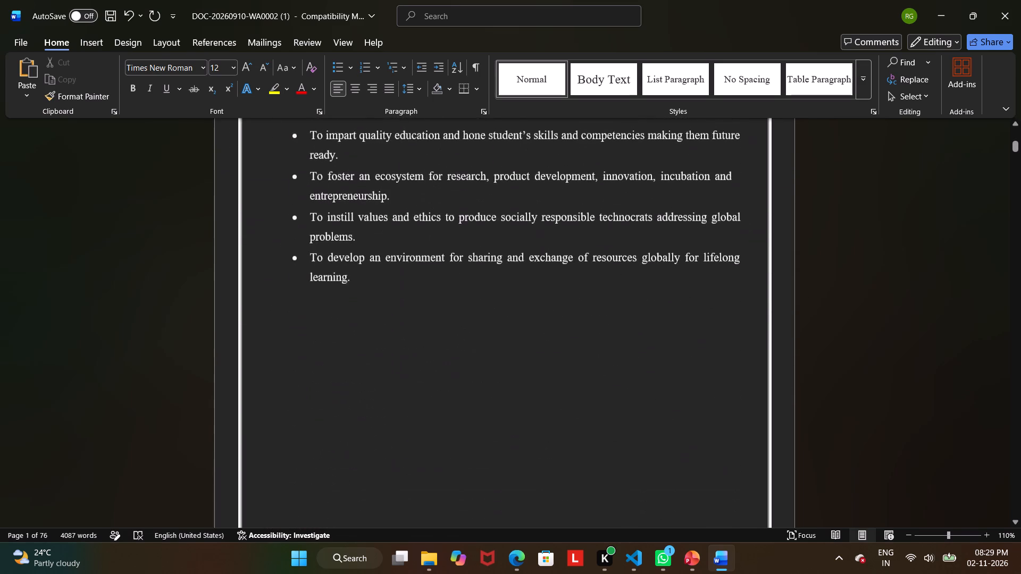
pyautogui.scroll(-3, 462, 383)
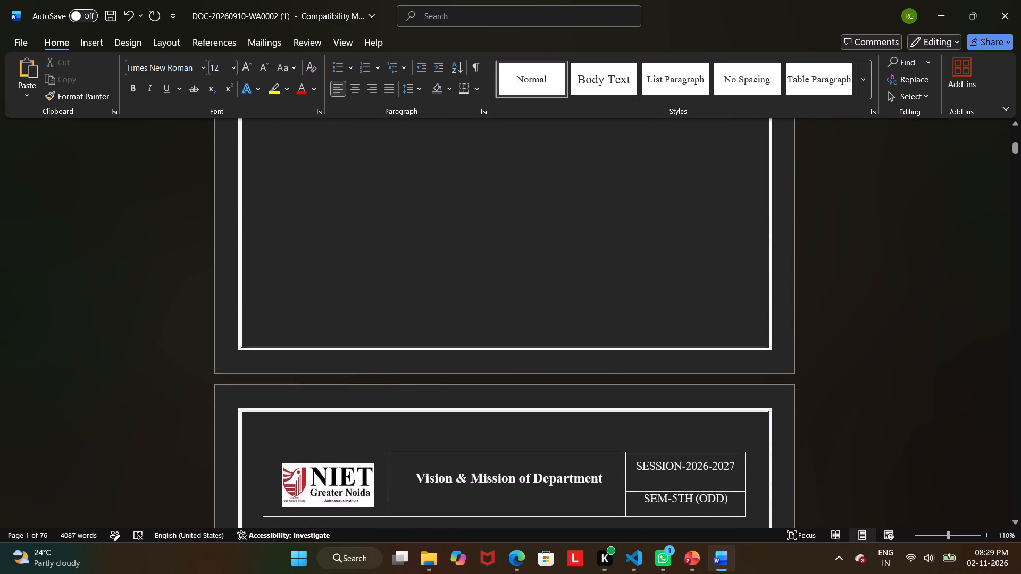
pyautogui.scroll(-2, 462, 383)
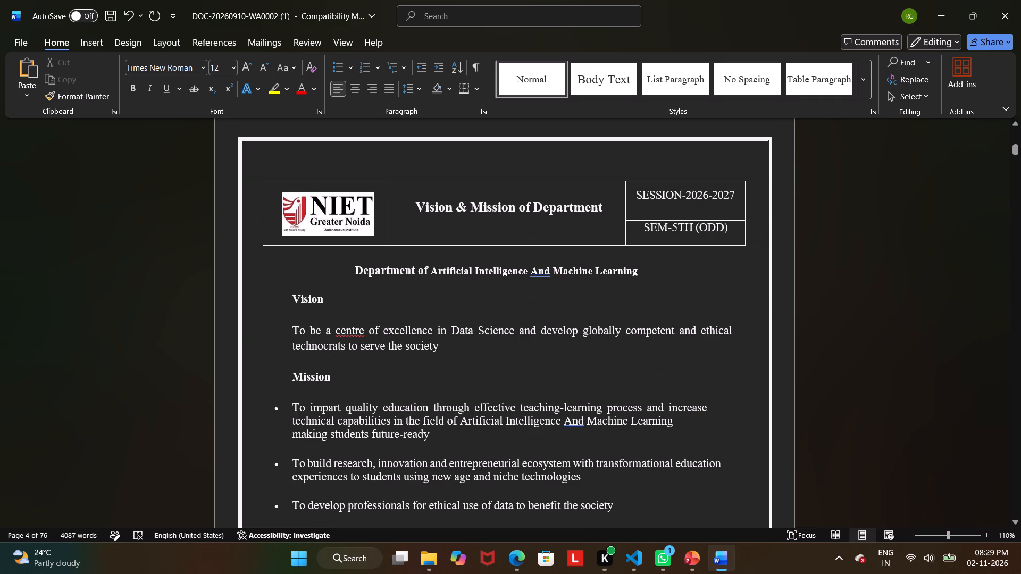
pyautogui.moveTo(452, 333); pyautogui.dragTo(516, 331)
pyautogui.click(516, 331)
pyautogui.moveTo(516, 331); pyautogui.dragTo(461, 331)
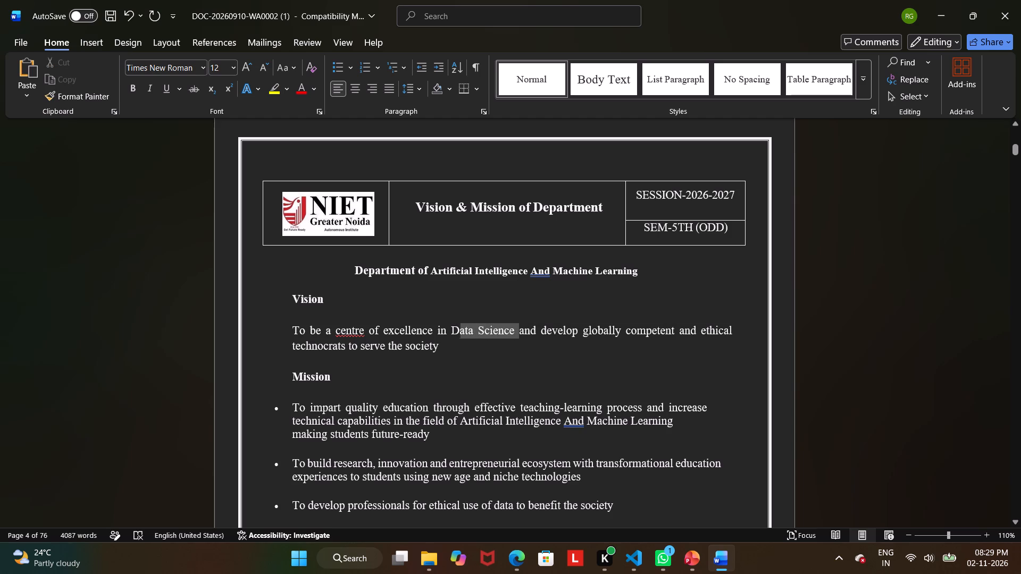
pyautogui.moveTo(461, 331); pyautogui.dragTo(453, 331)
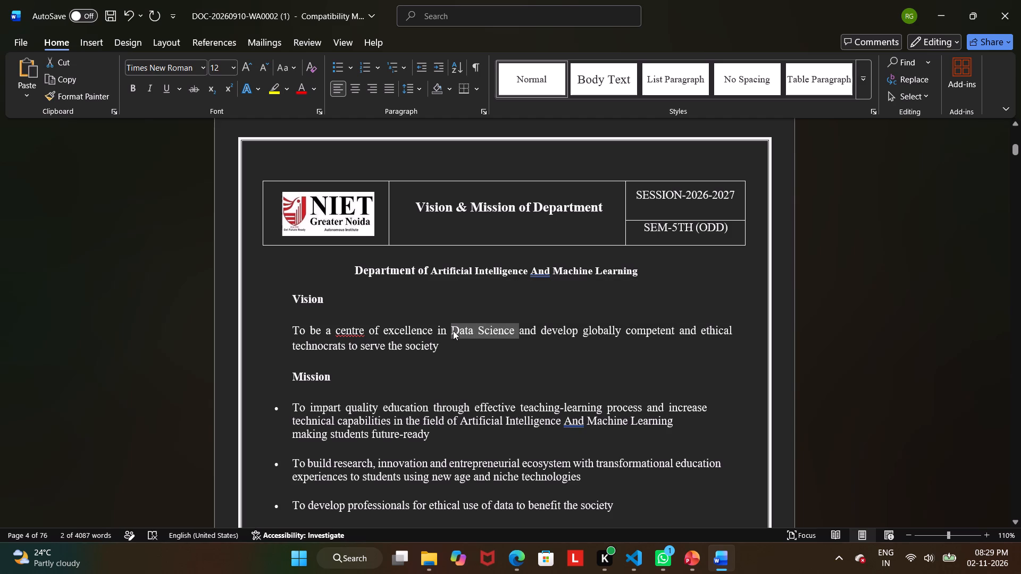
pyautogui.hotkey('ctrl', 'v')
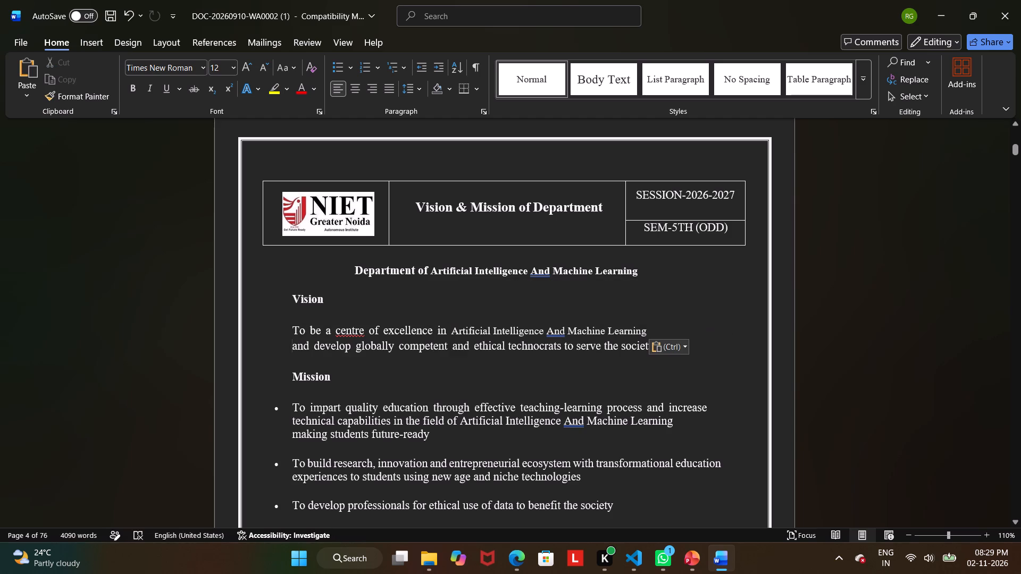
# Set the font size of "Artificial Intelligence And Machine Learning" in the Vision statement to 12.
pyautogui.click(453, 331)
pyautogui.moveTo(453, 331); pyautogui.dragTo(659, 331)
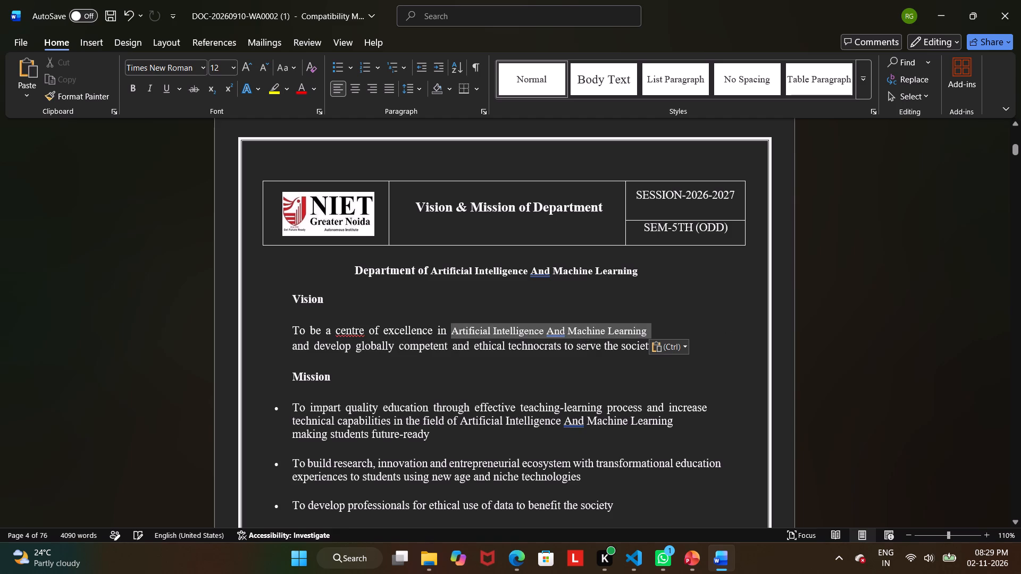
pyautogui.moveTo(659, 331); pyautogui.dragTo(649, 331)
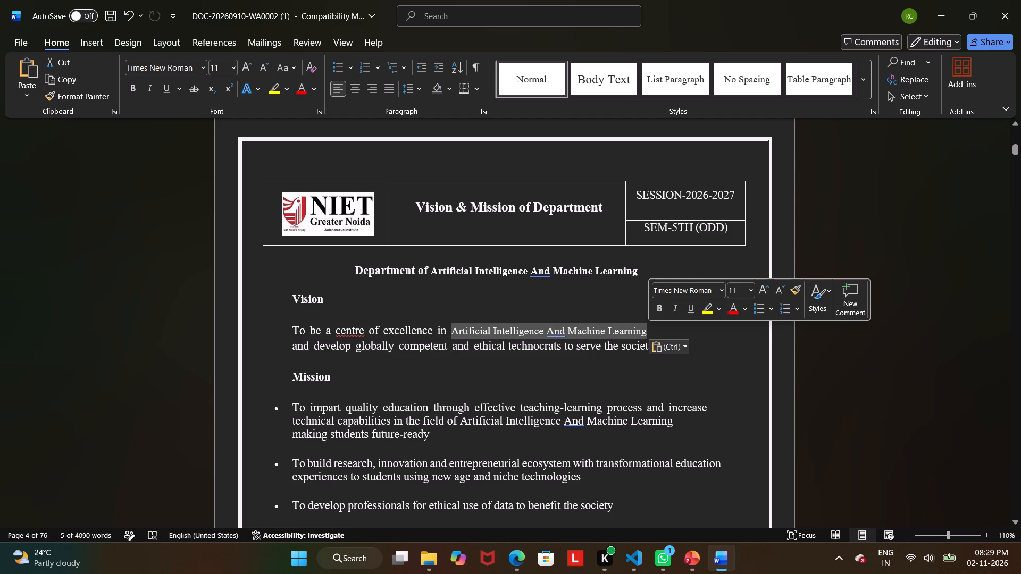
pyautogui.click(743, 288)
pyautogui.write('12')
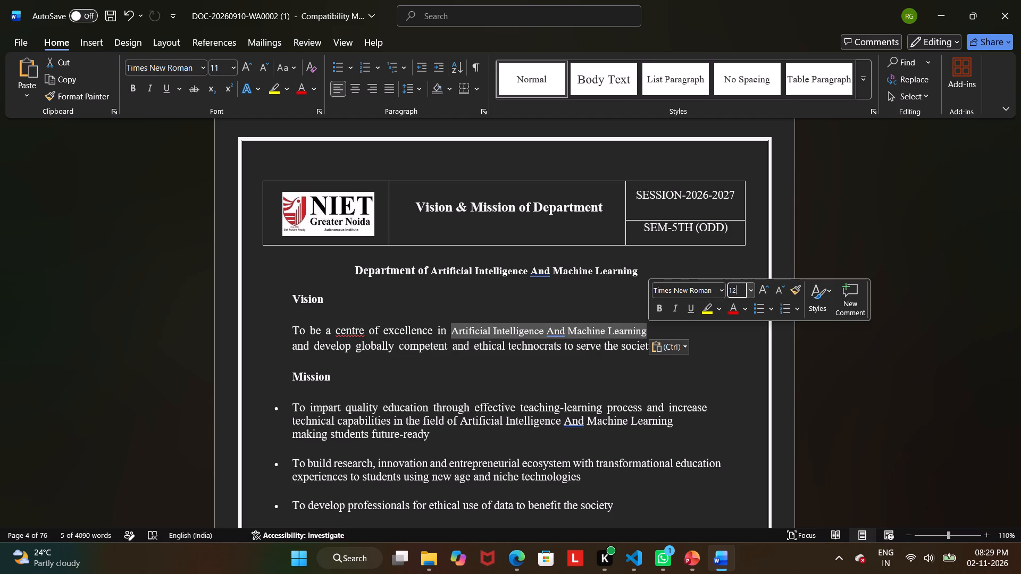
pyautogui.press('Return')
pyautogui.click(849, 393)
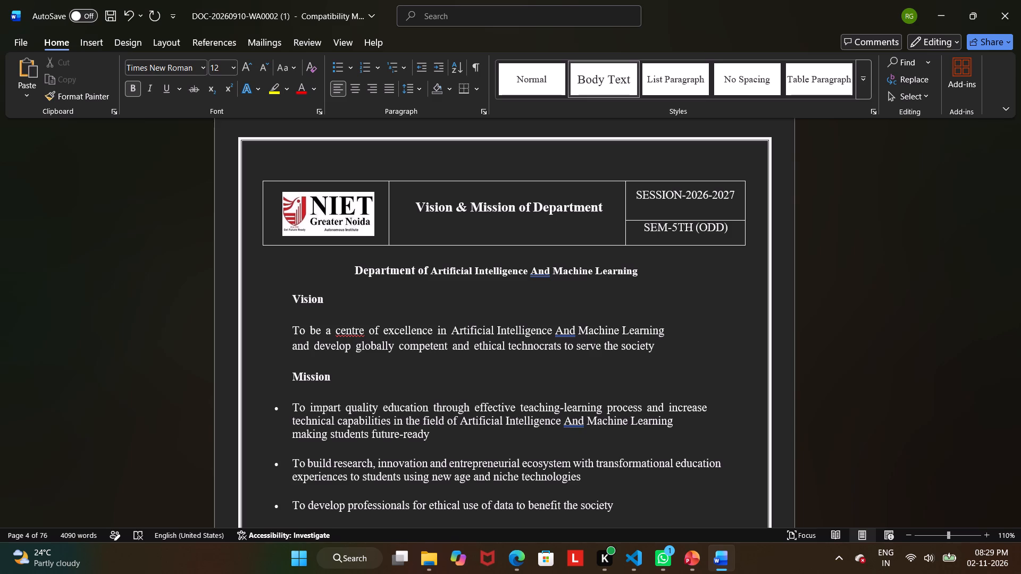
# Review the department's Mission, PEO's and PSO's and the Program Education Objectives page for wording and formatting consistency.
pyautogui.scroll(-2, 377, 424)
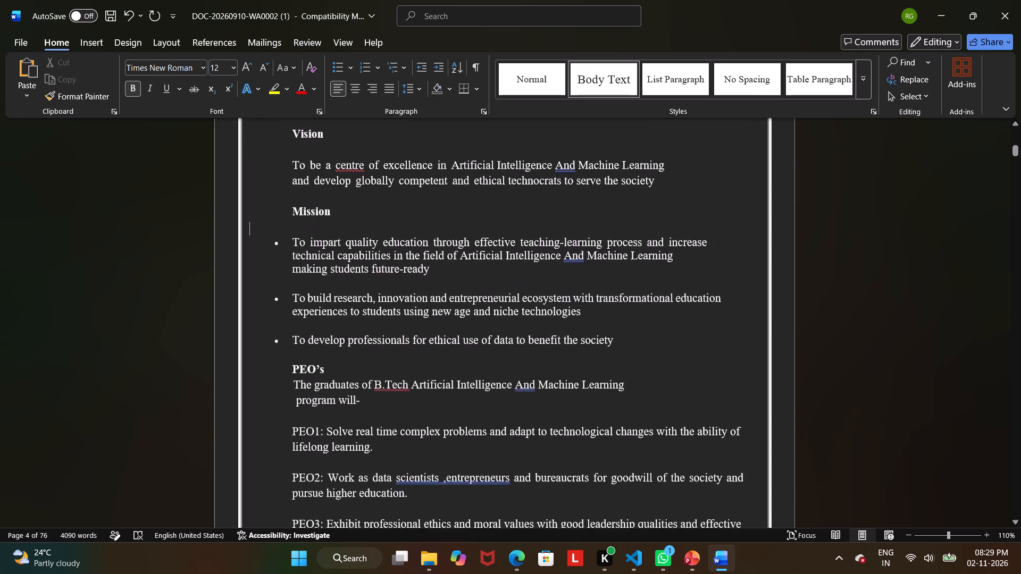
pyautogui.scroll(-3, 377, 424)
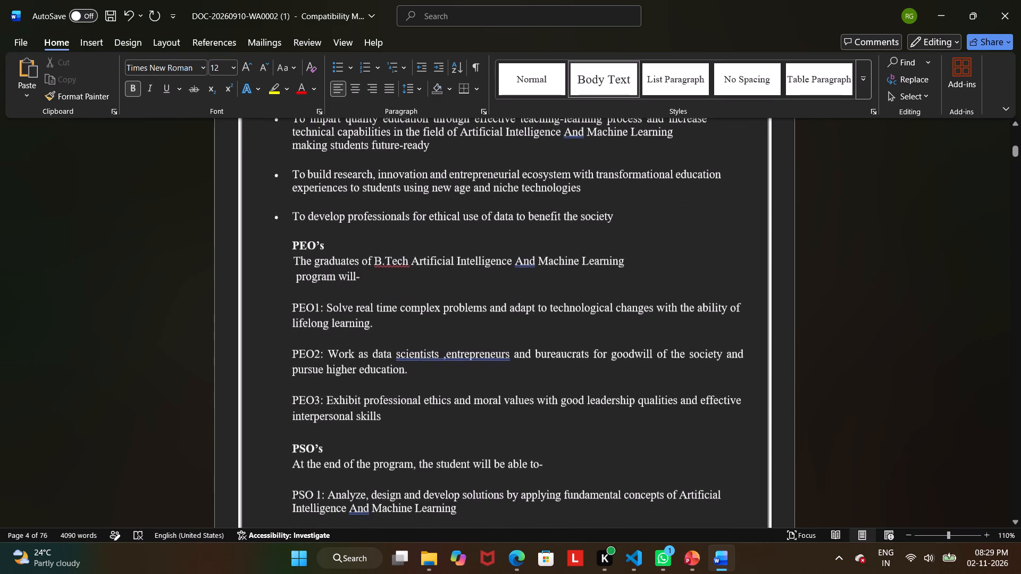
pyautogui.scroll(-3, 377, 424)
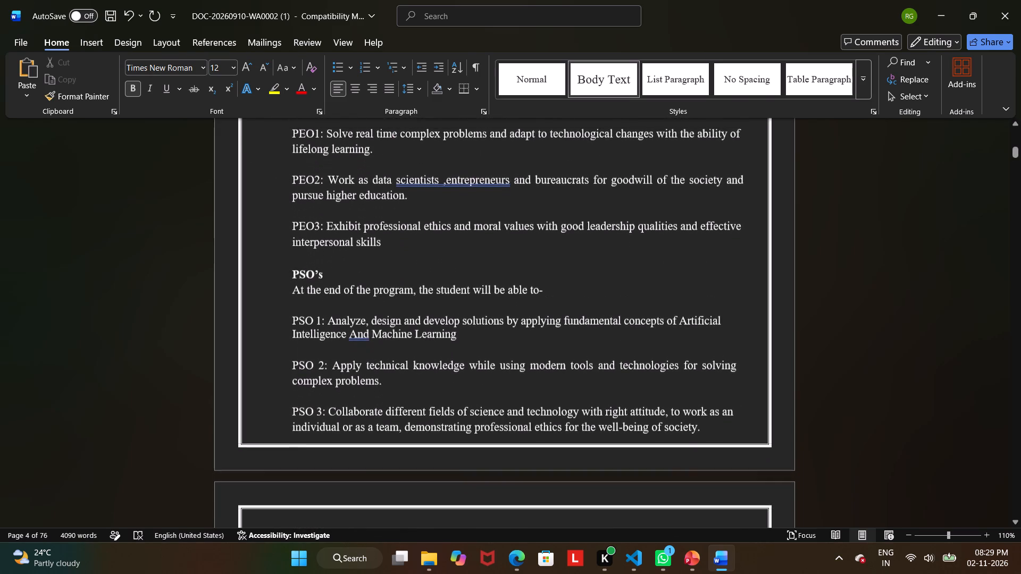
pyautogui.scroll(-4, 377, 424)
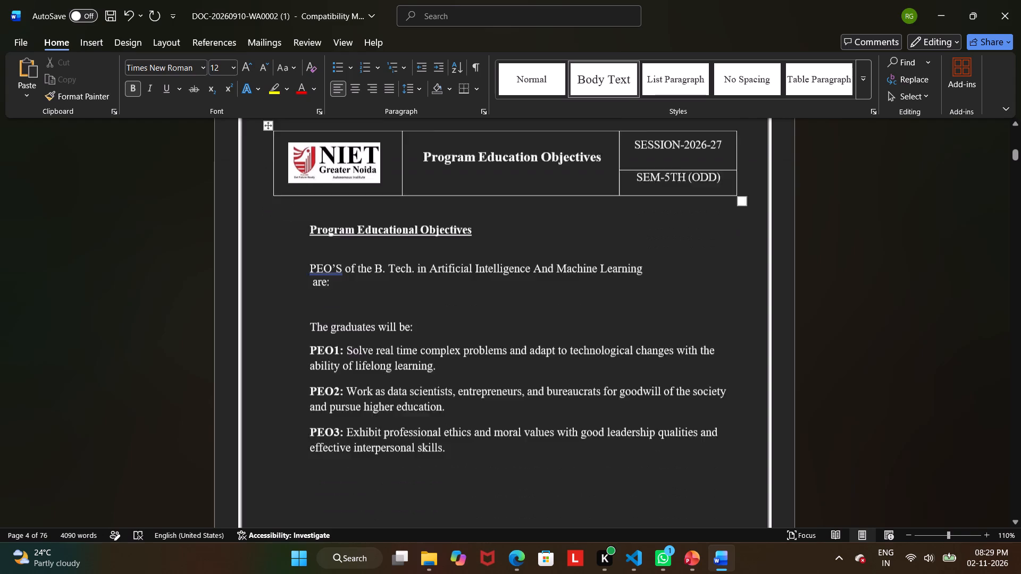
pyautogui.scroll(-1, 377, 424)
pyautogui.click(503, 443)
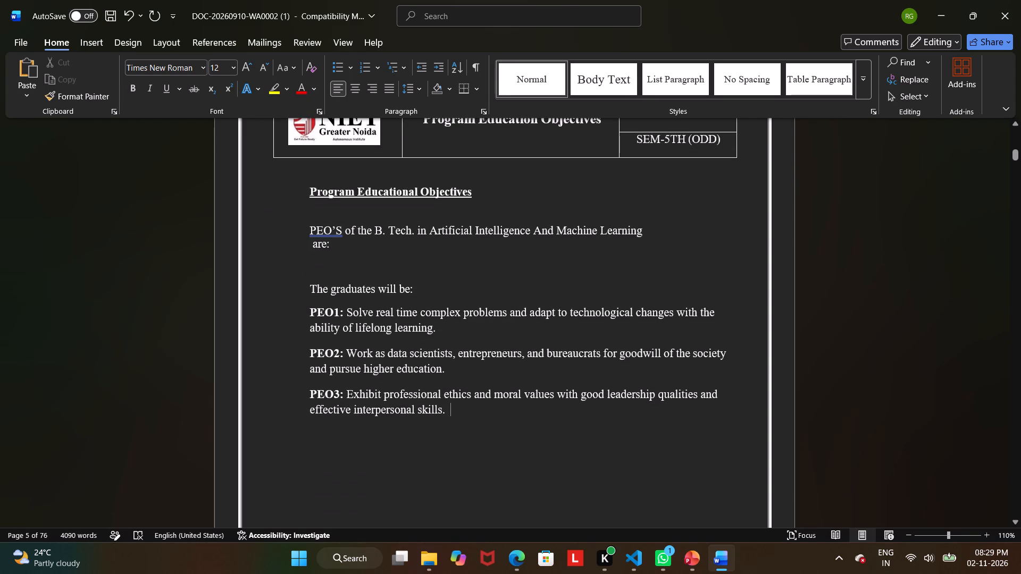
pyautogui.moveTo(451, 371); pyautogui.dragTo(303, 351)
pyautogui.hotkey('alt', 'space')
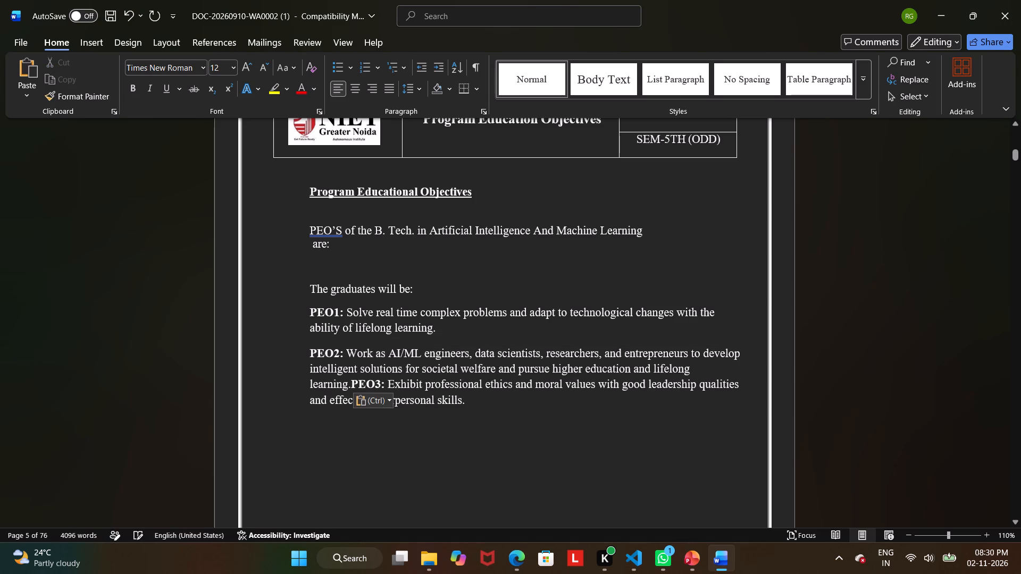
pyautogui.press('Return')
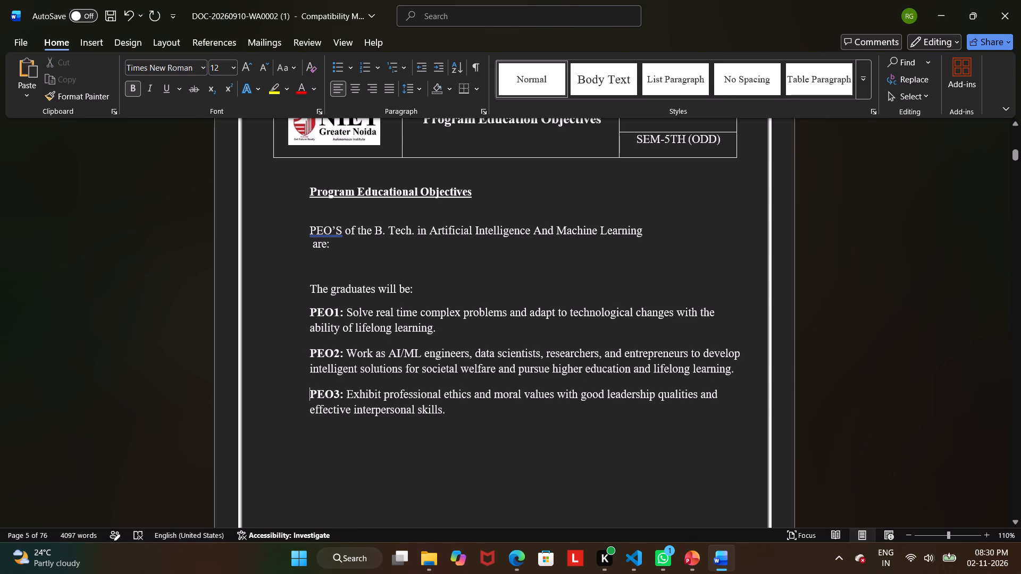
# Compare the PEO1 and PEO2 wording and review the Program Outcomes and Evaluation Scheme pages for content from the old department.
pyautogui.click(731, 375)
pyautogui.moveTo(731, 375); pyautogui.dragTo(610, 370)
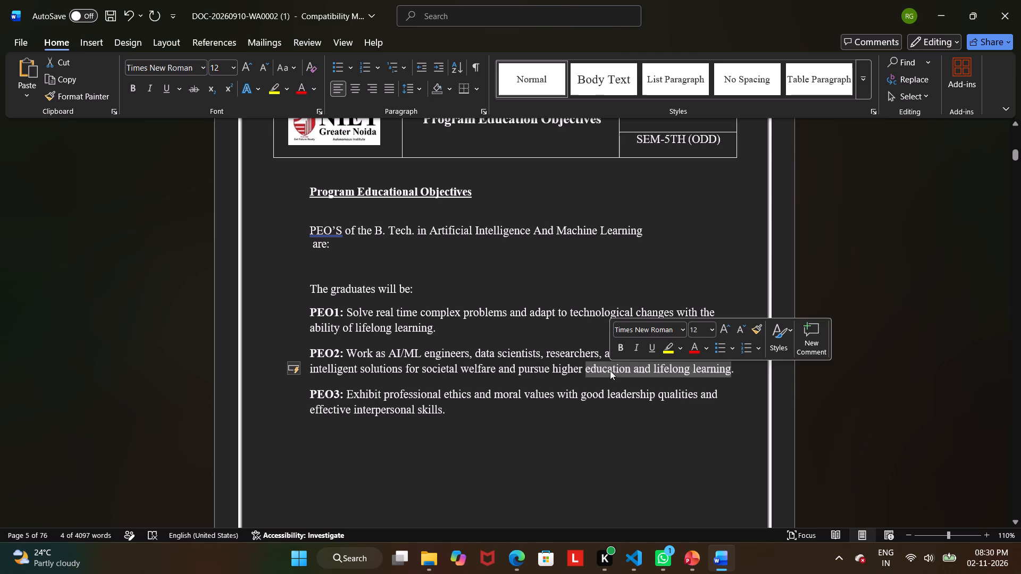
pyautogui.click(548, 350)
pyautogui.moveTo(517, 309); pyautogui.dragTo(467, 322)
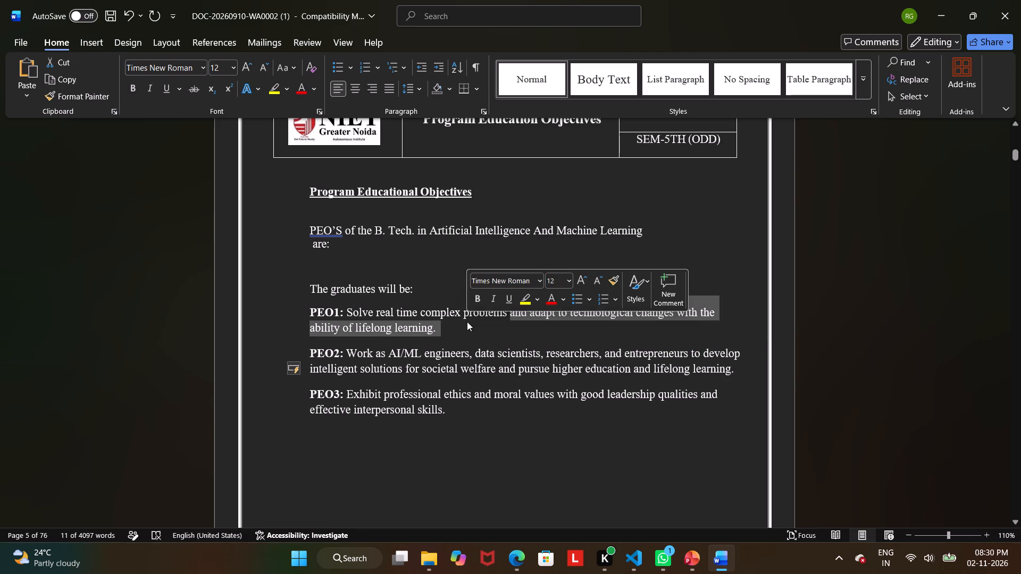
pyautogui.click(892, 324)
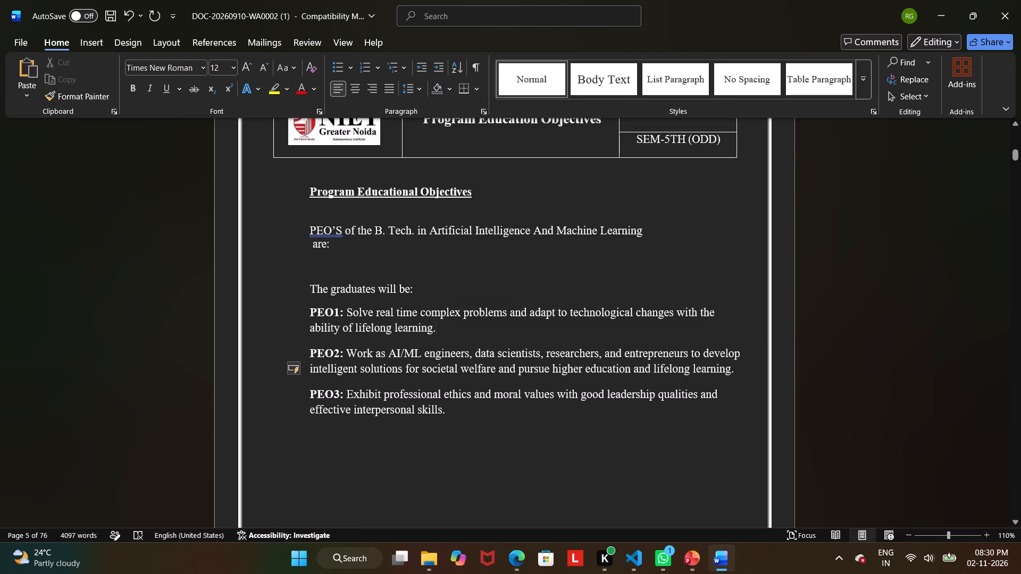
pyautogui.scroll(-1, 624, 353)
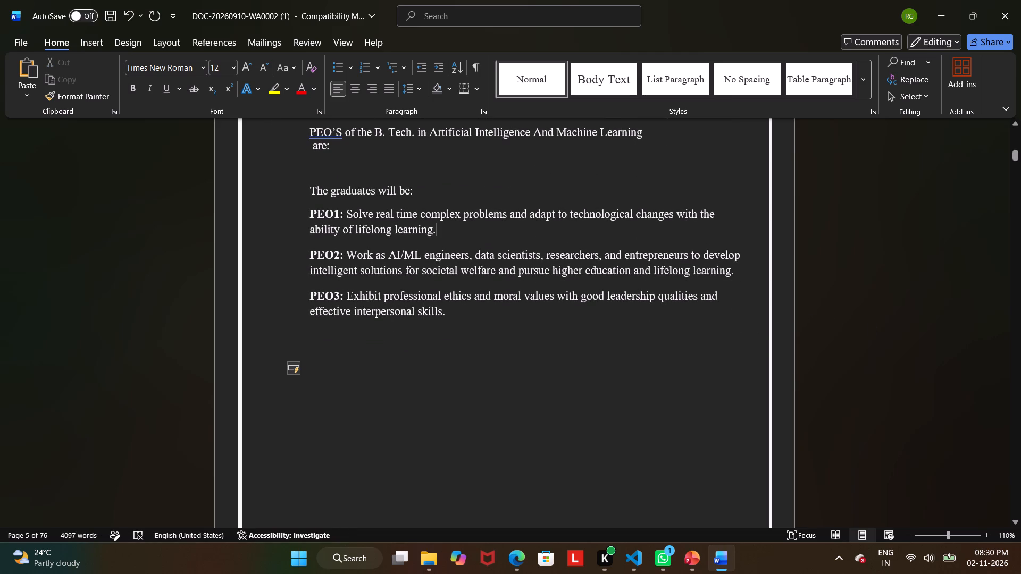
pyautogui.scroll(-3, 624, 353)
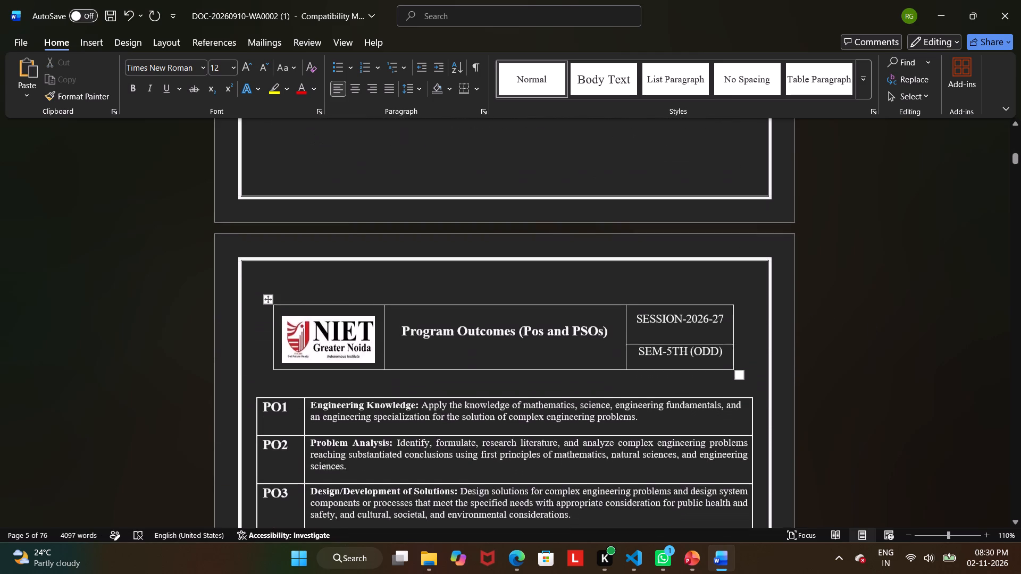
pyautogui.scroll(-2, 624, 353)
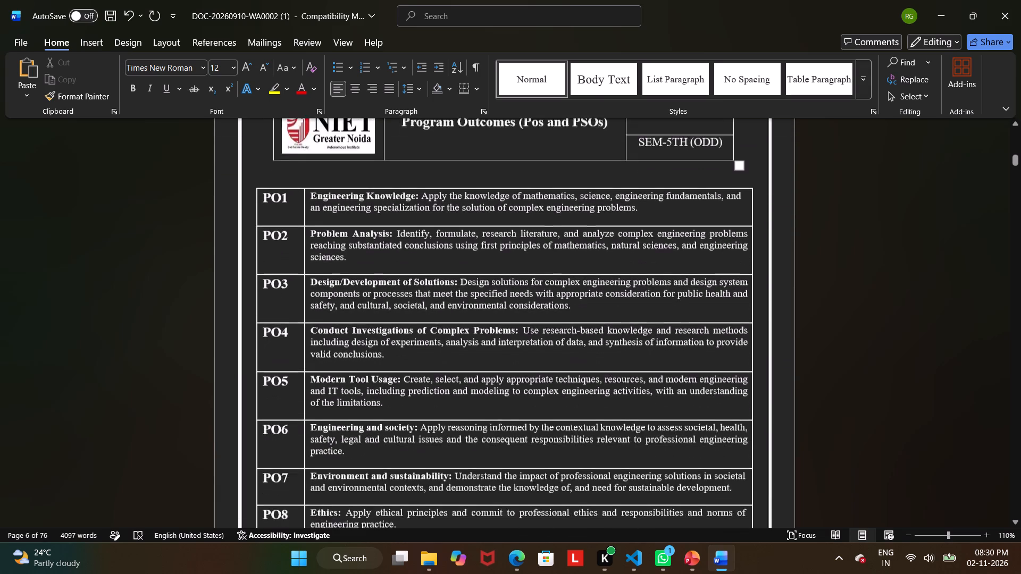
pyautogui.scroll(-6, 624, 353)
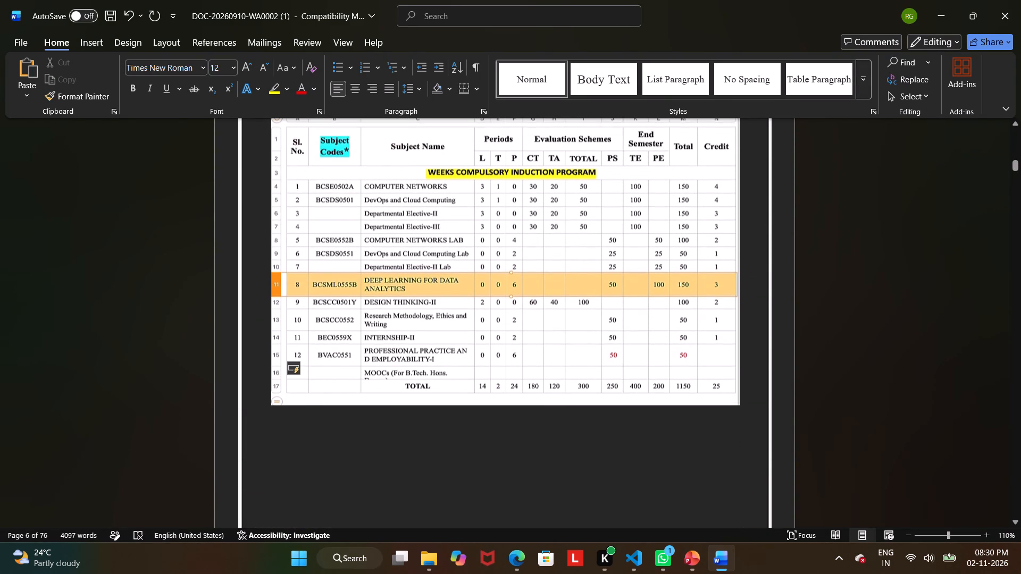
pyautogui.scroll(1, 624, 353)
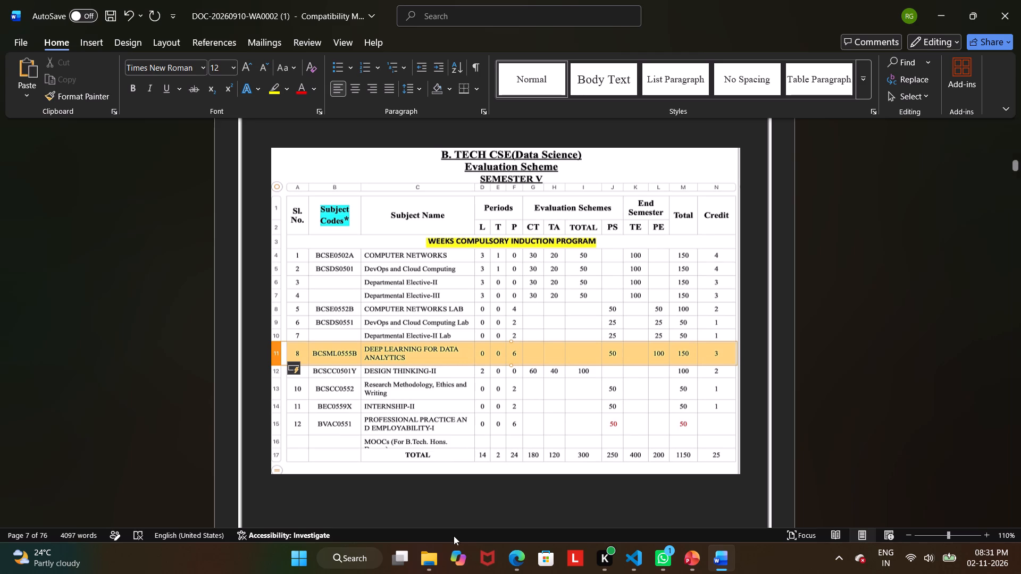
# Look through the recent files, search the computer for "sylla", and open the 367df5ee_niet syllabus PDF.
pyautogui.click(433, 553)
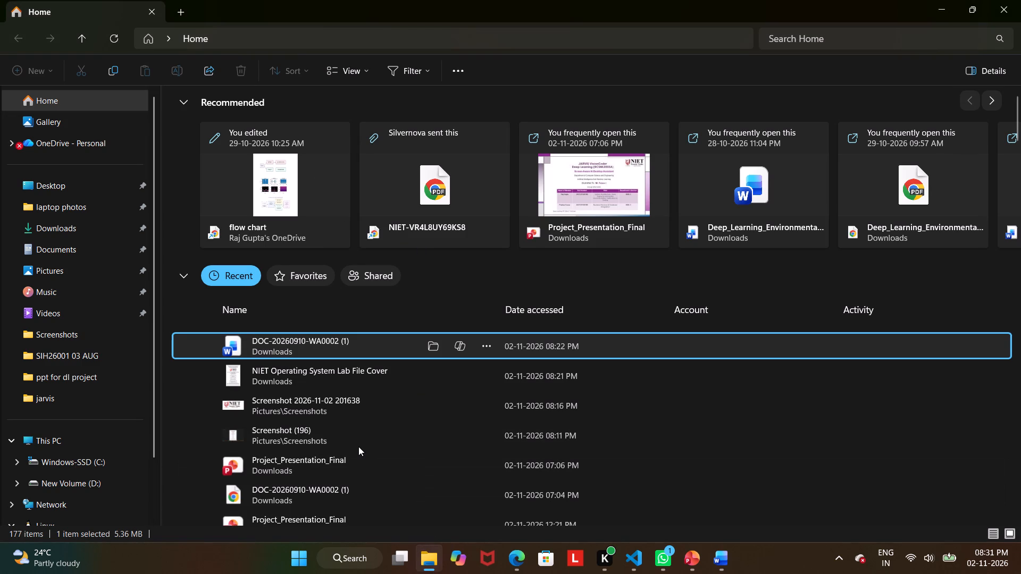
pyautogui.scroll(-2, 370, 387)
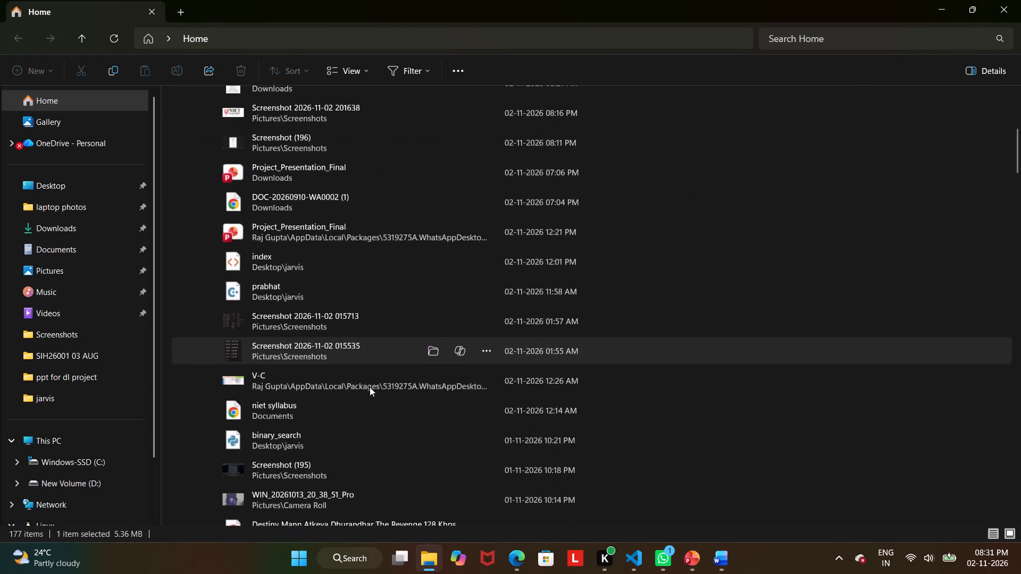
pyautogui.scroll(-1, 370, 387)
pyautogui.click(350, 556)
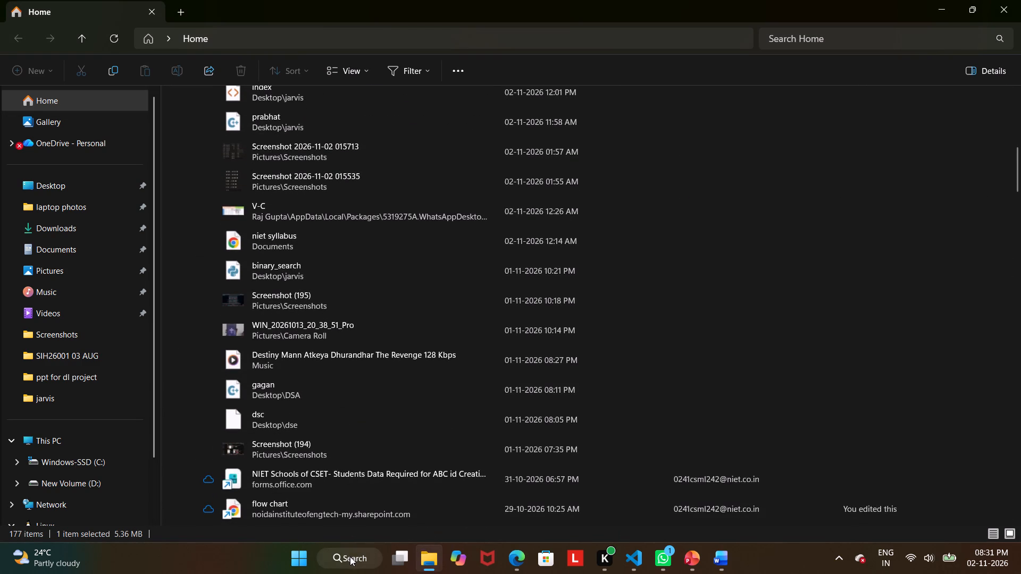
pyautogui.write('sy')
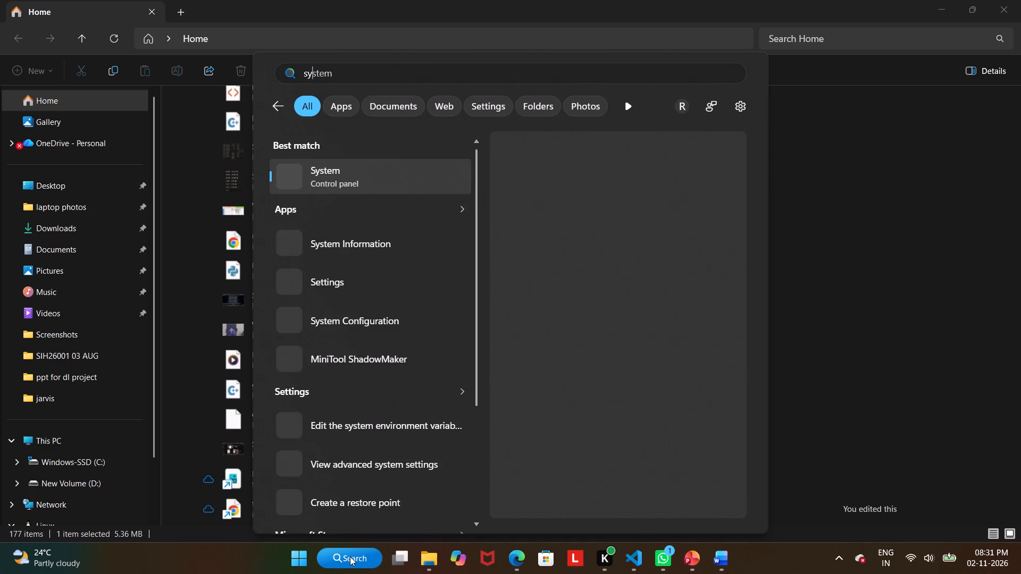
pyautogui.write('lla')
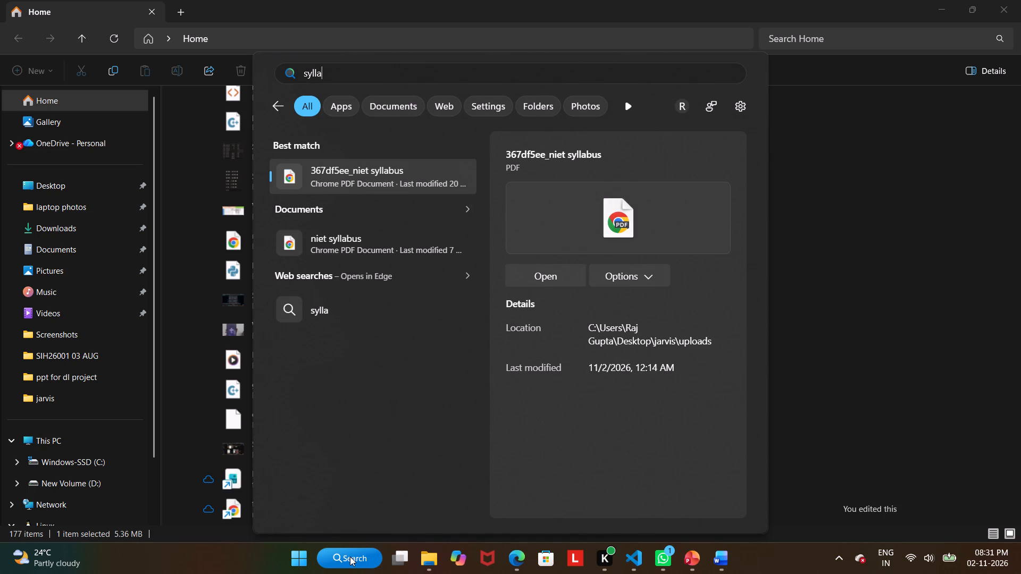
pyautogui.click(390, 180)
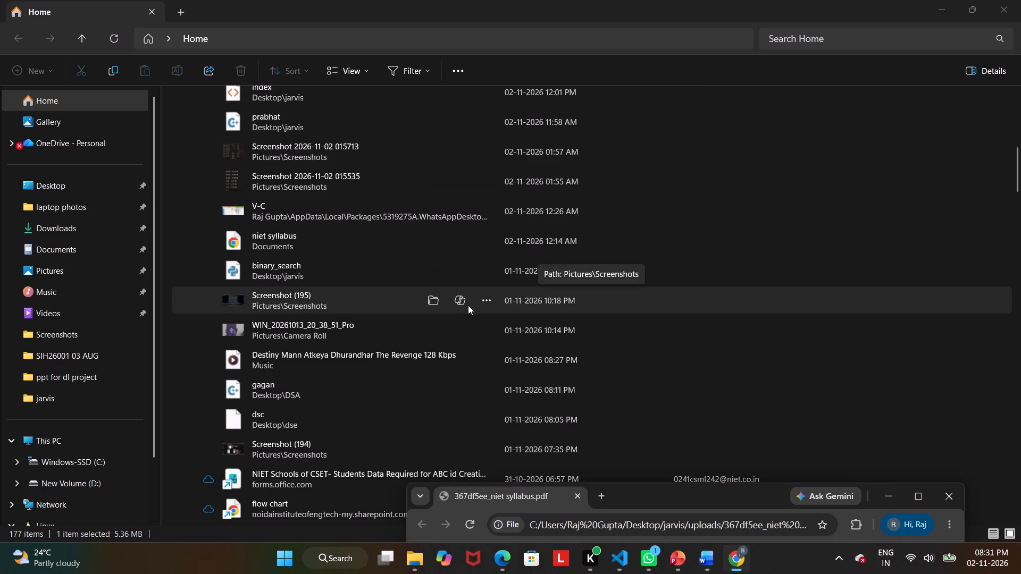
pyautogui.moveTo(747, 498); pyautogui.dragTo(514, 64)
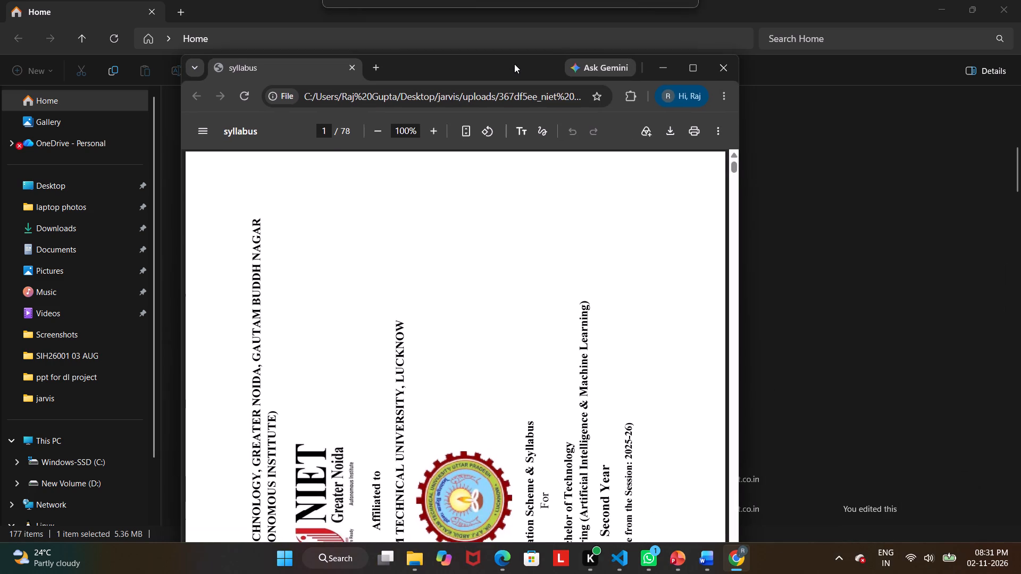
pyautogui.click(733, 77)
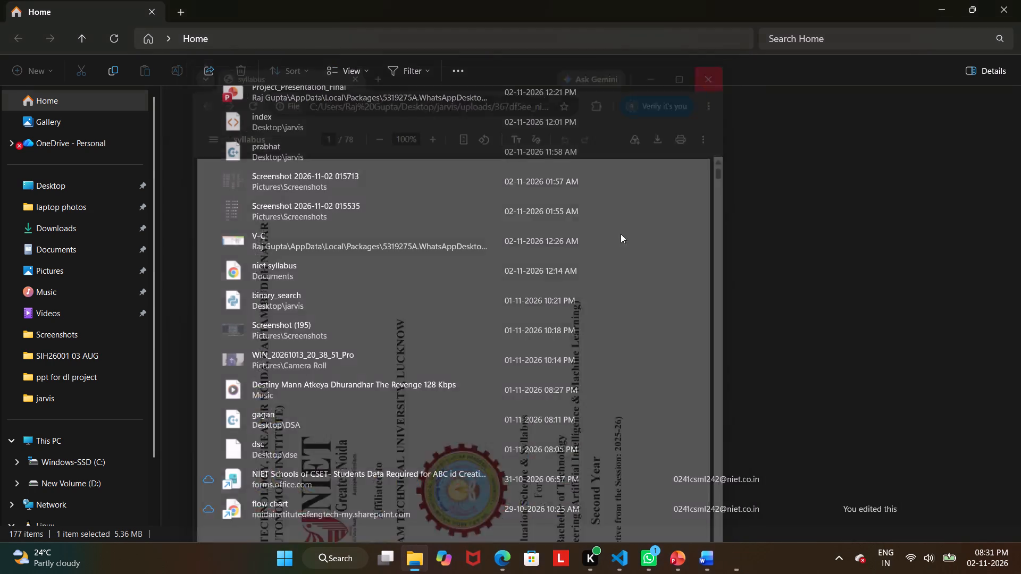
# Search the computer for "niet", open the niet syllabus PDF from Documents and check its cover page.
pyautogui.click(348, 556)
pyautogui.write('niet')
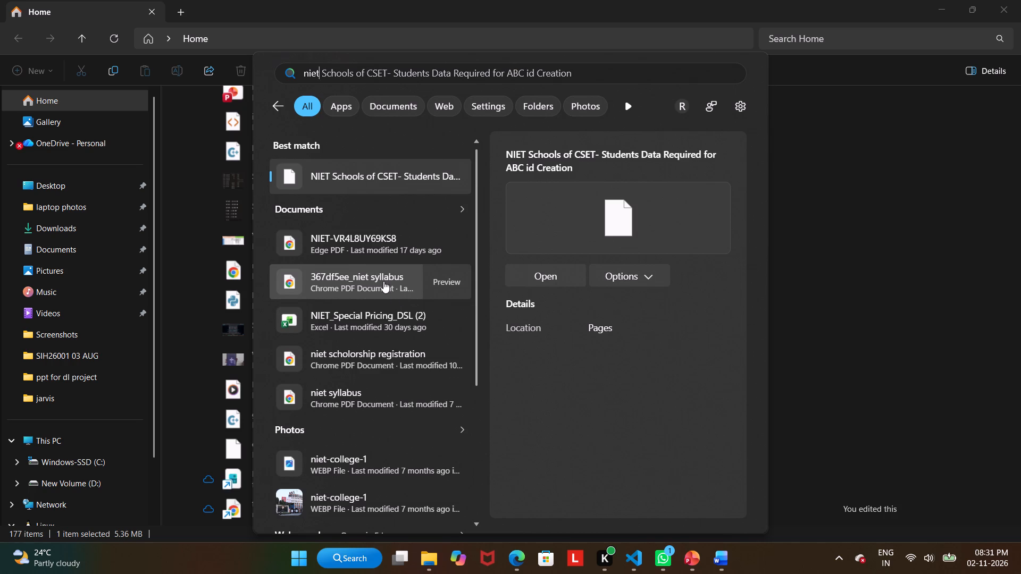
pyautogui.click(368, 398)
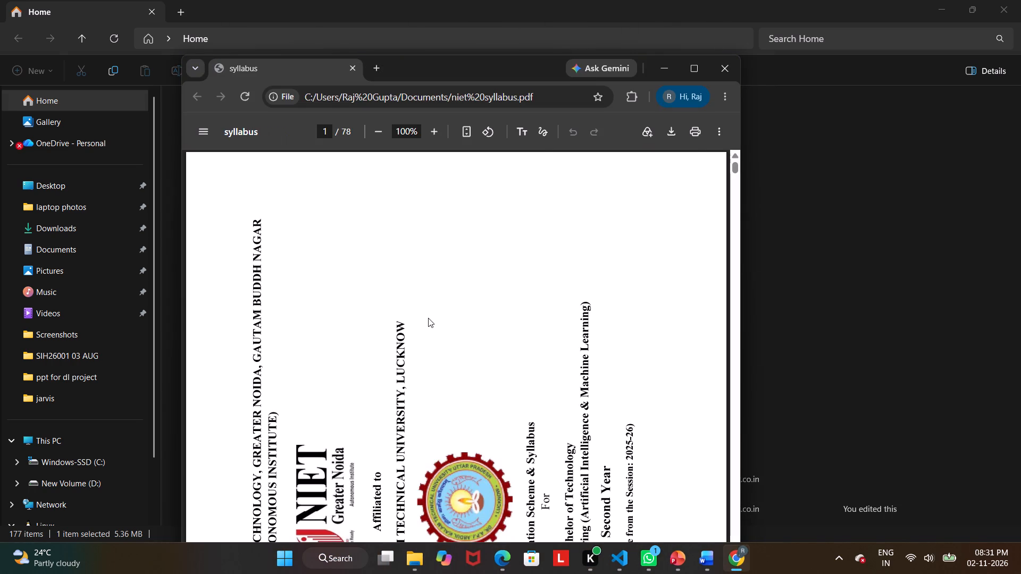
pyautogui.scroll(-2, 428, 318)
pyautogui.scroll(1, 428, 318)
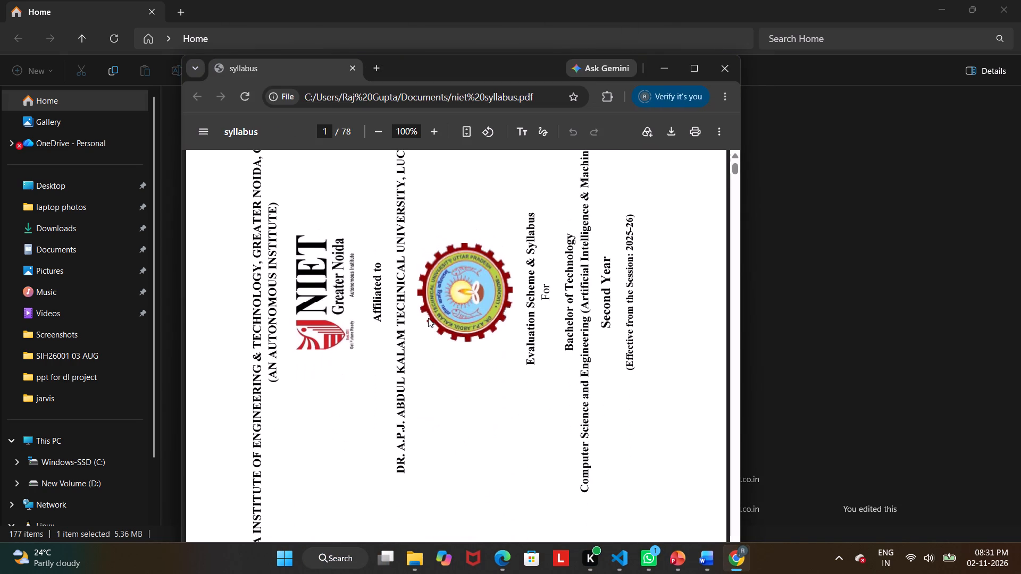
pyautogui.scroll(2, 428, 318)
pyautogui.click(480, 132)
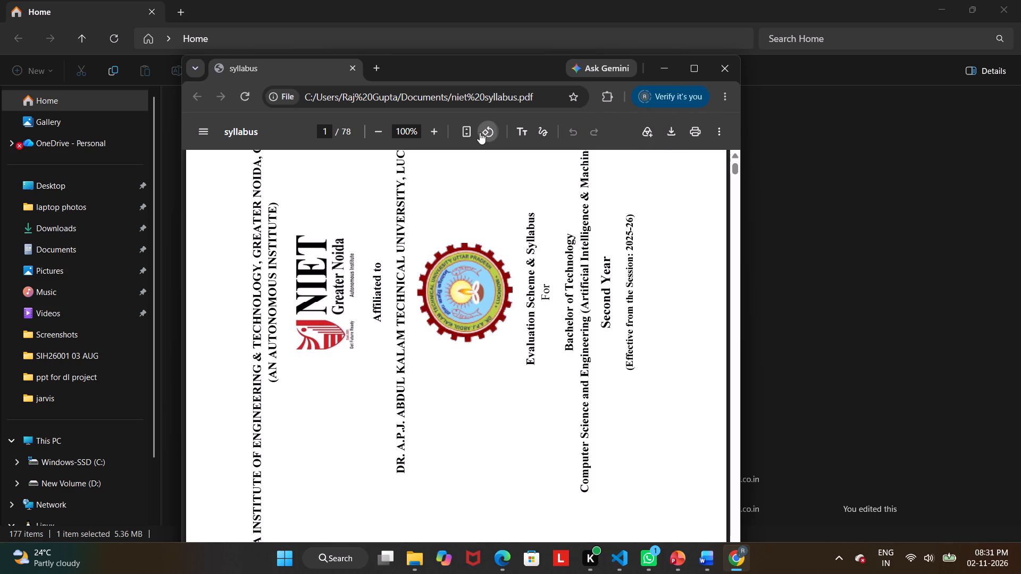
pyautogui.click(480, 132)
pyautogui.click(480, 132)
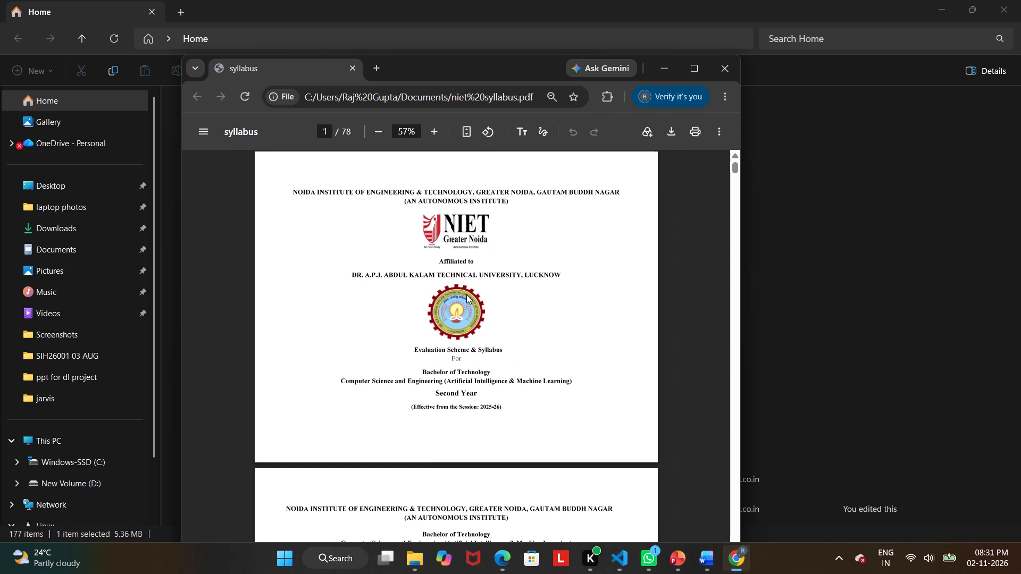
pyautogui.scroll(-1, 466, 294)
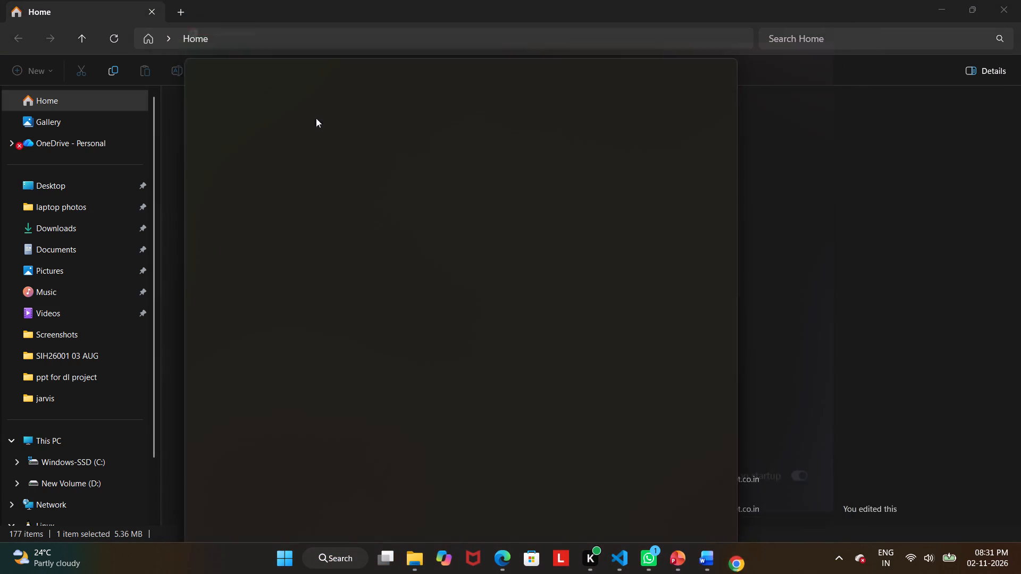
pyautogui.click(355, 94)
pyautogui.write('niet')
pyautogui.press('space')
pyautogui.write('sy')
pyautogui.click(357, 149)
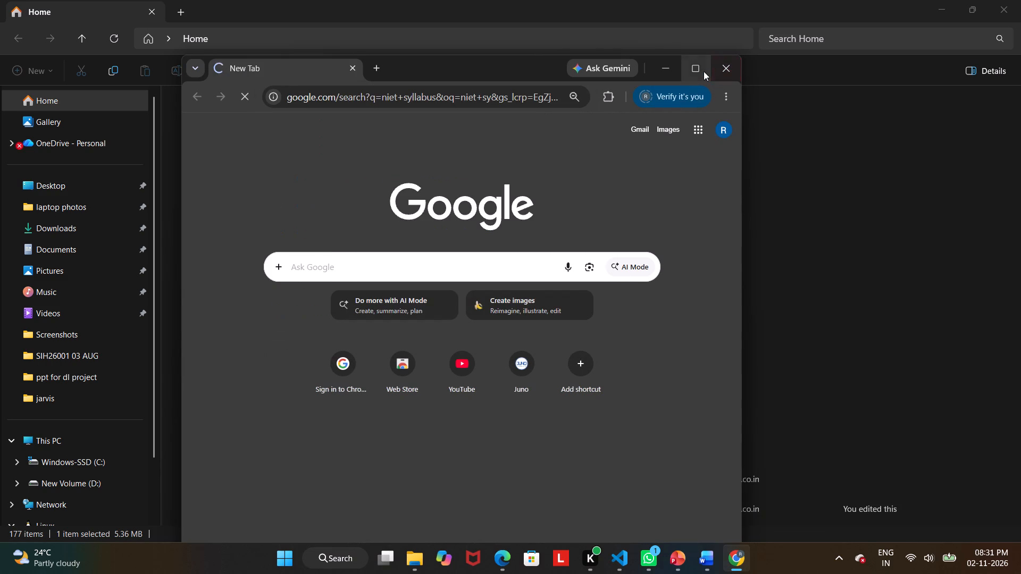
pyautogui.click(704, 71)
pyautogui.click(311, 222)
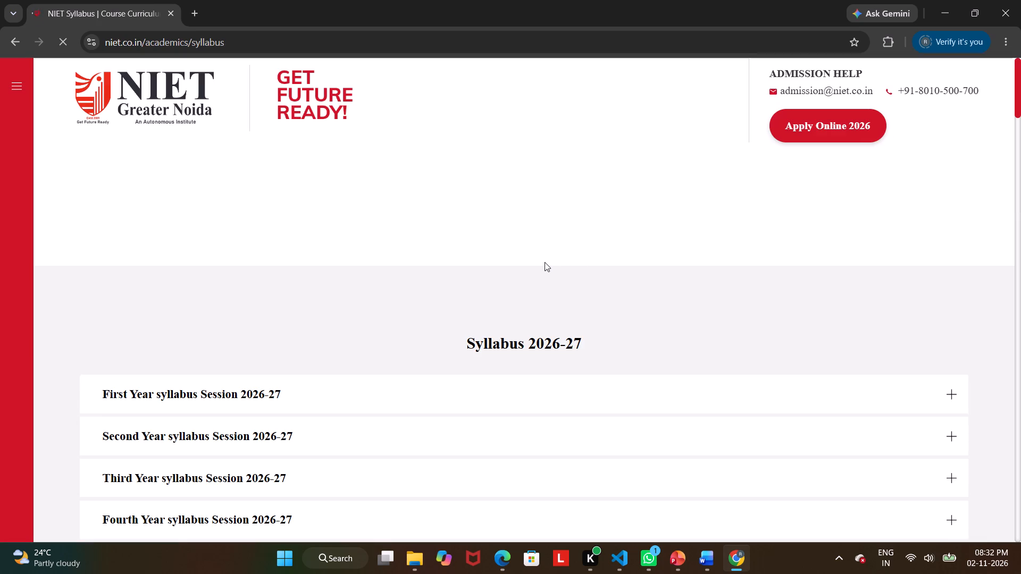
# Under the B.Tech Third Year Syllabus Session 2026-27, open the Artificial Intelligence Machine Learning (AIML) syllabus PDF.
pyautogui.click(313, 487)
pyautogui.scroll(-1, 313, 487)
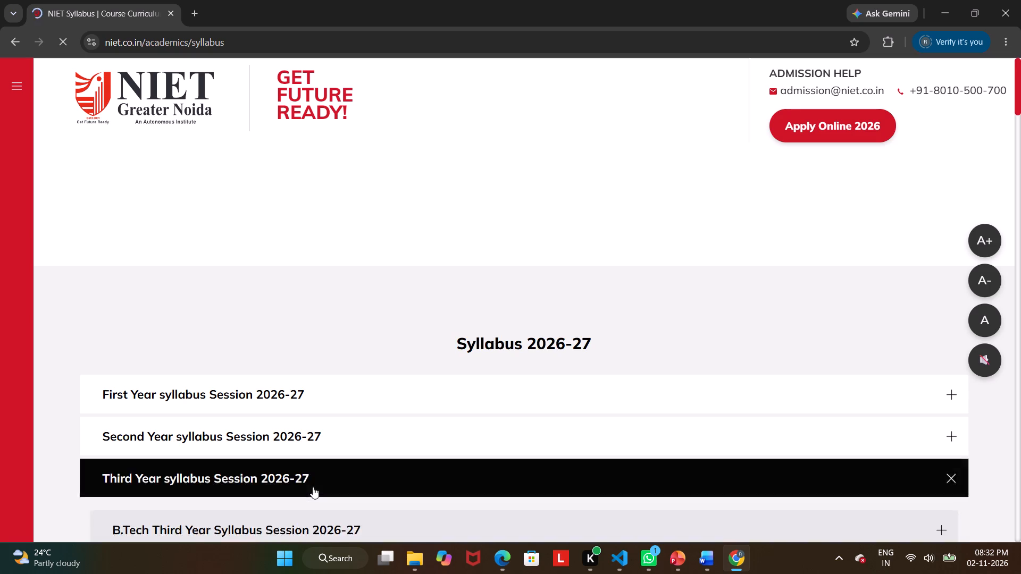
pyautogui.scroll(-1, 313, 487)
pyautogui.click(295, 399)
pyautogui.scroll(-1, 295, 399)
pyautogui.hscroll(1, 295, 399)
pyautogui.scroll(-1, 295, 399)
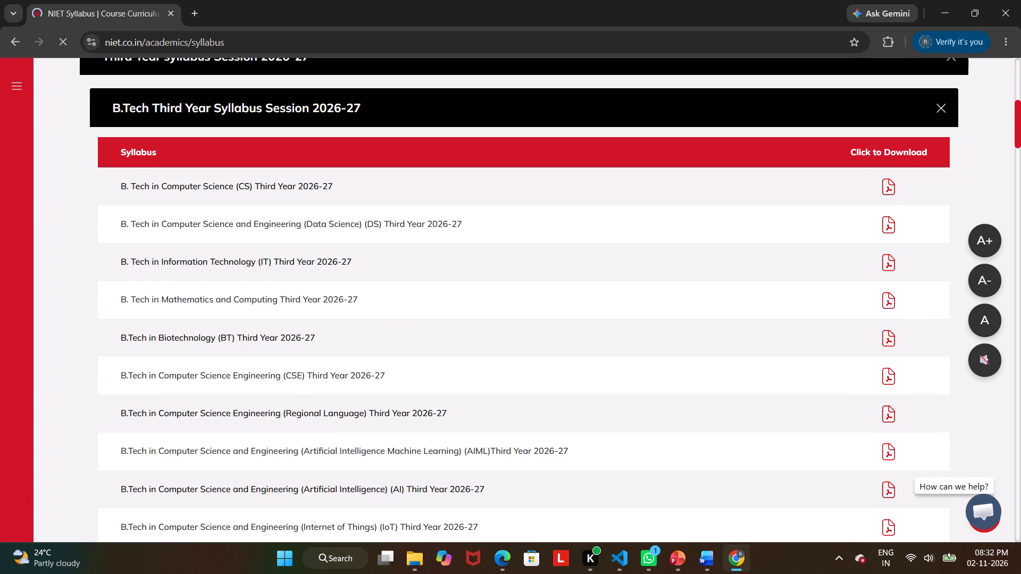
pyautogui.scroll(-1, 422, 407)
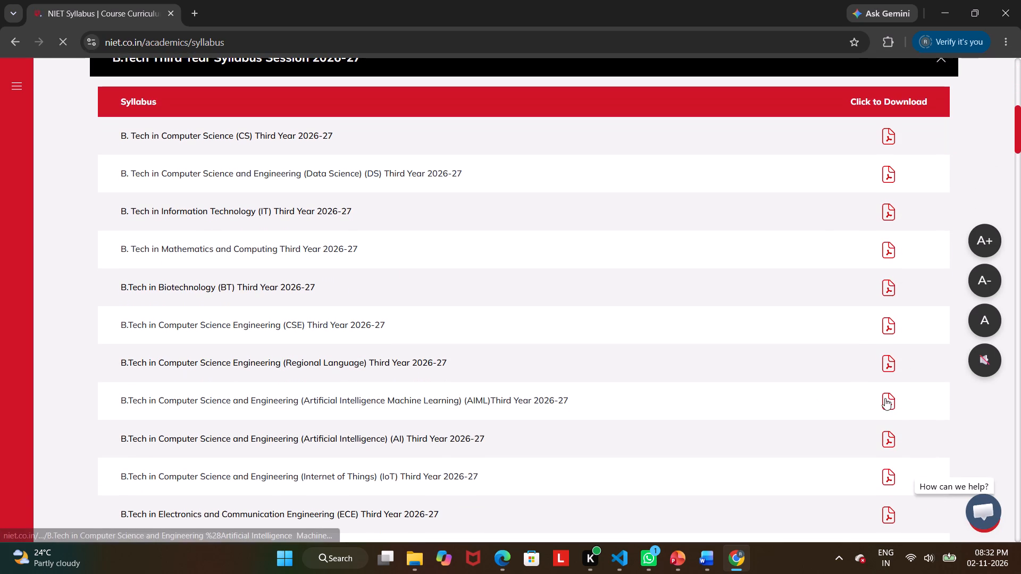
pyautogui.click(885, 398)
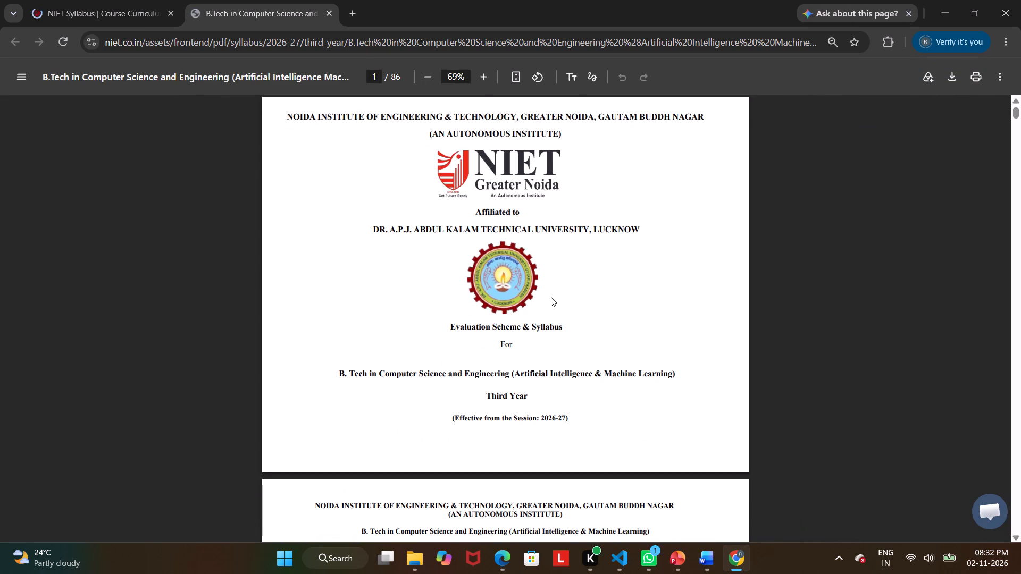
# Look through the AIML third-year syllabus PDF for the Semester V Evaluation Scheme table.
pyautogui.scroll(-15, 551, 297)
pyautogui.scroll(-14, 551, 297)
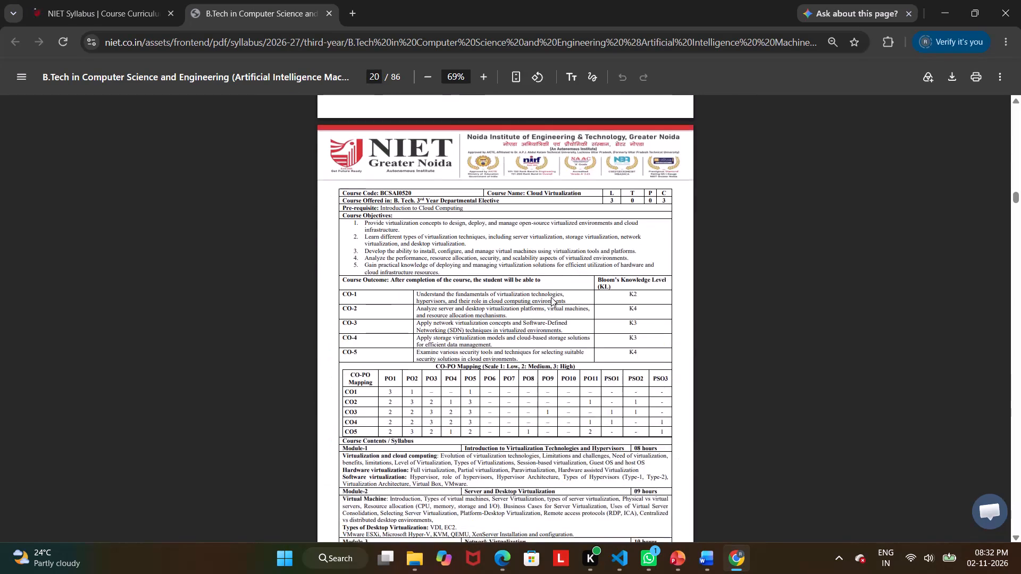
pyautogui.scroll(-1, 551, 297)
pyautogui.scroll(20, 551, 297)
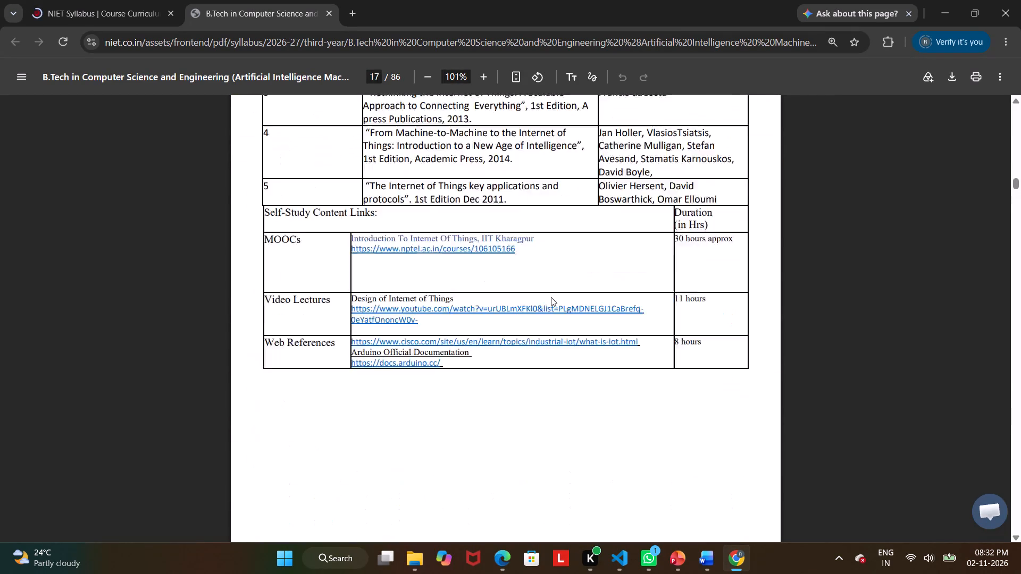
pyautogui.scroll(9, 551, 297)
pyautogui.scroll(20, 551, 297)
pyautogui.scroll(-1, 551, 297)
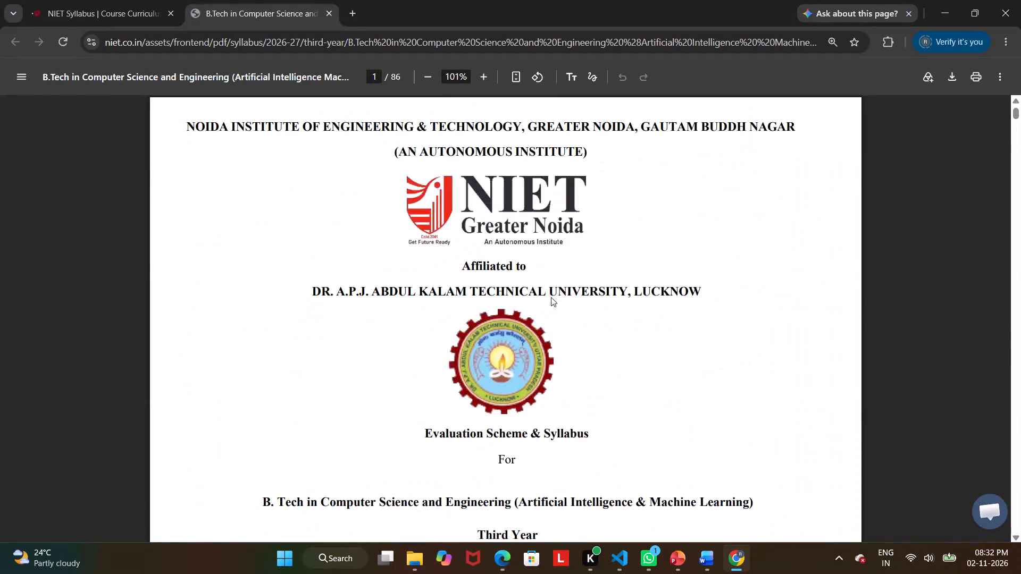
pyautogui.scroll(-5, 551, 297)
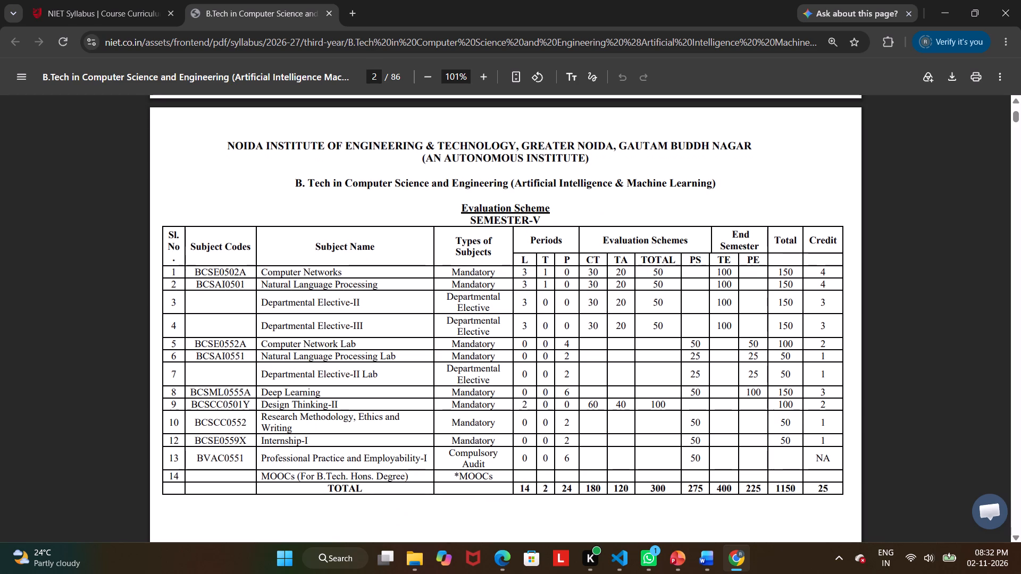
# Compare the AIML Semester V Evaluation Scheme in the syllabus with the Data Science scheme in the Word manual.
pyautogui.click(712, 556)
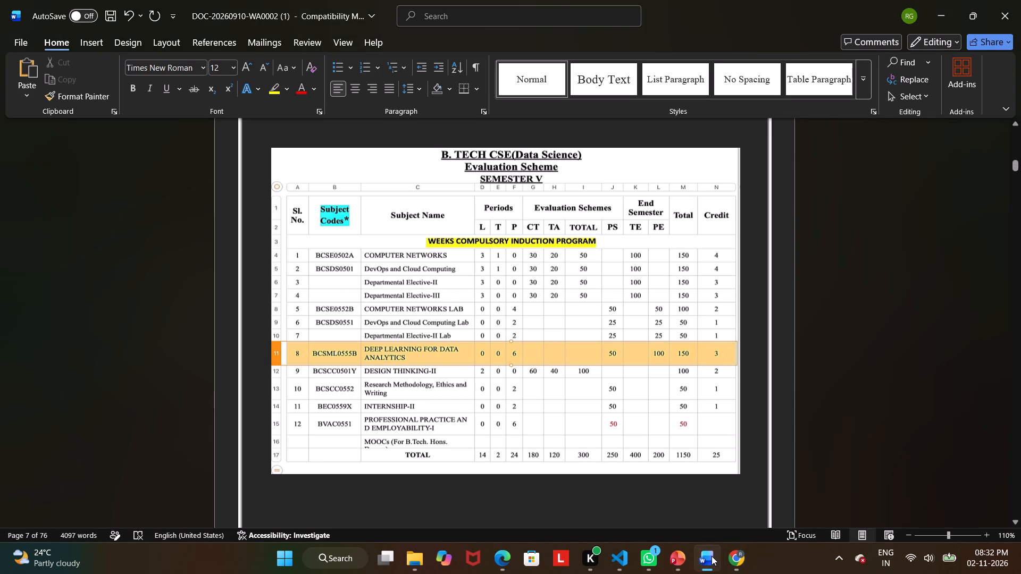
pyautogui.click(712, 556)
pyautogui.click(712, 556)
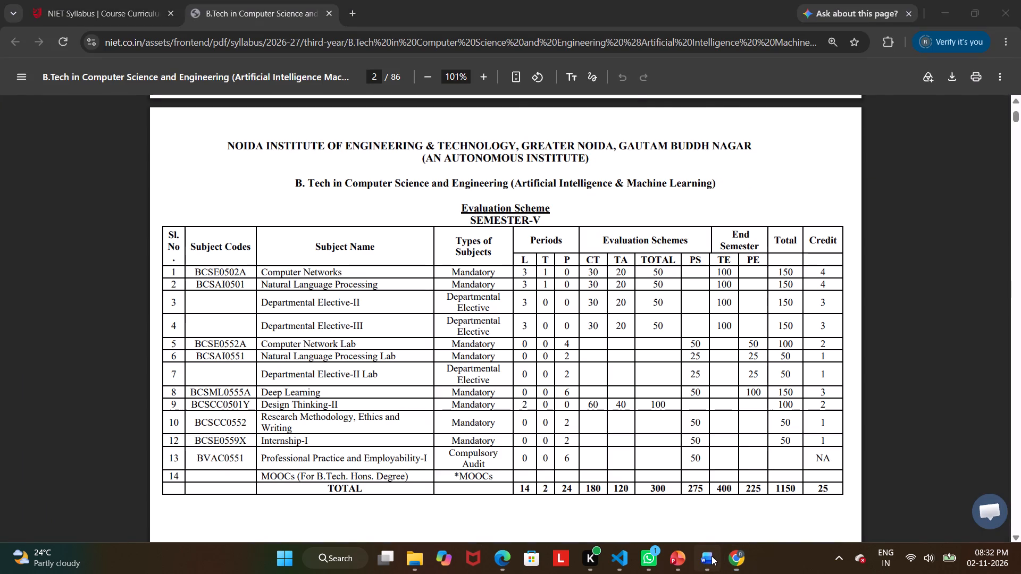
pyautogui.click(712, 556)
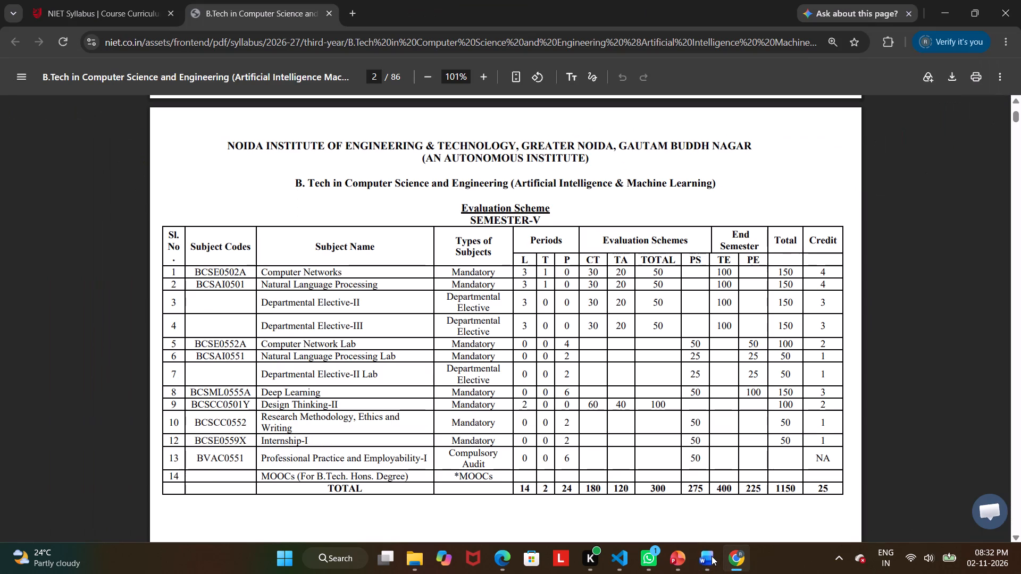
pyautogui.click(712, 556)
pyautogui.click(712, 556)
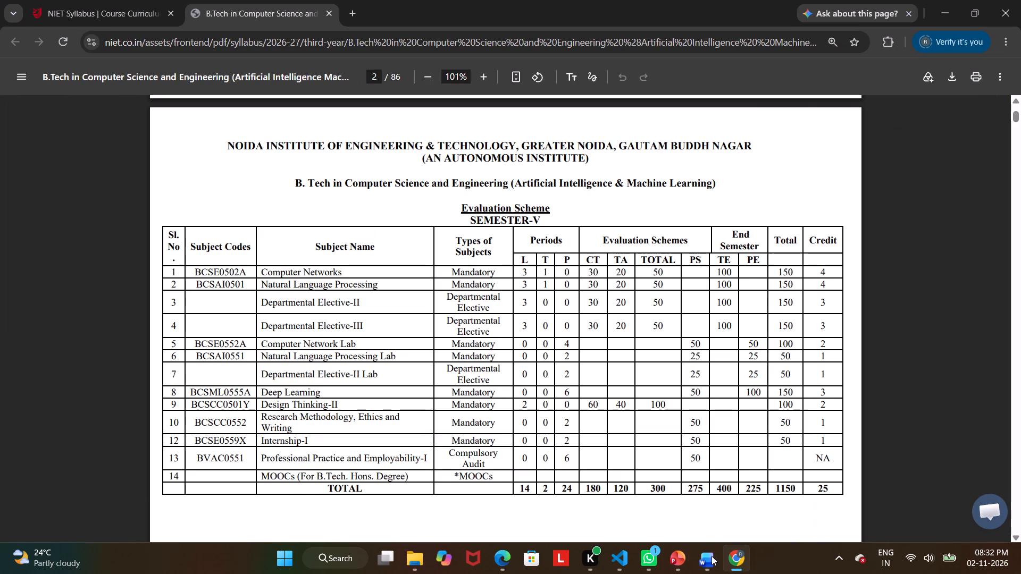
pyautogui.click(712, 556)
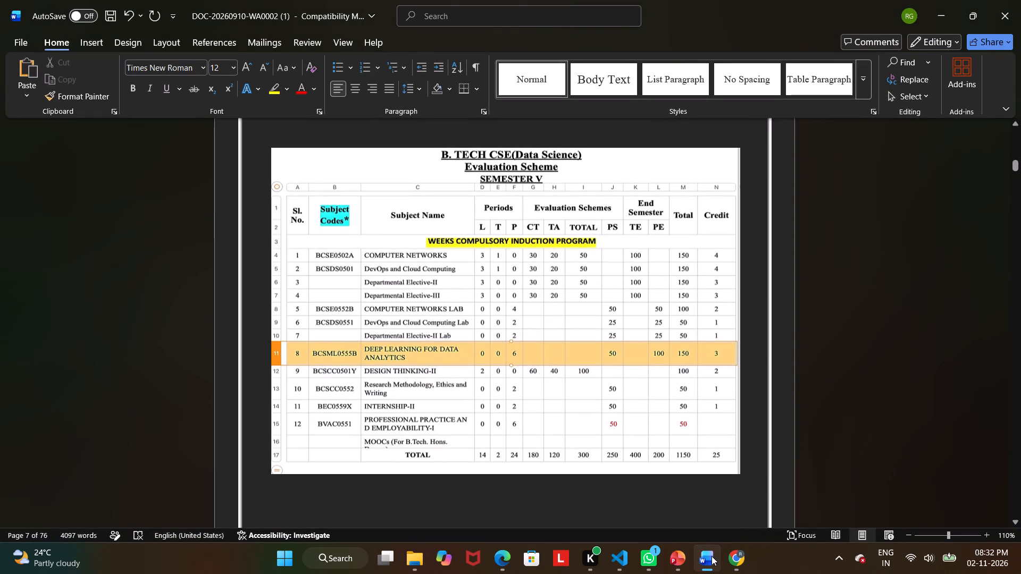
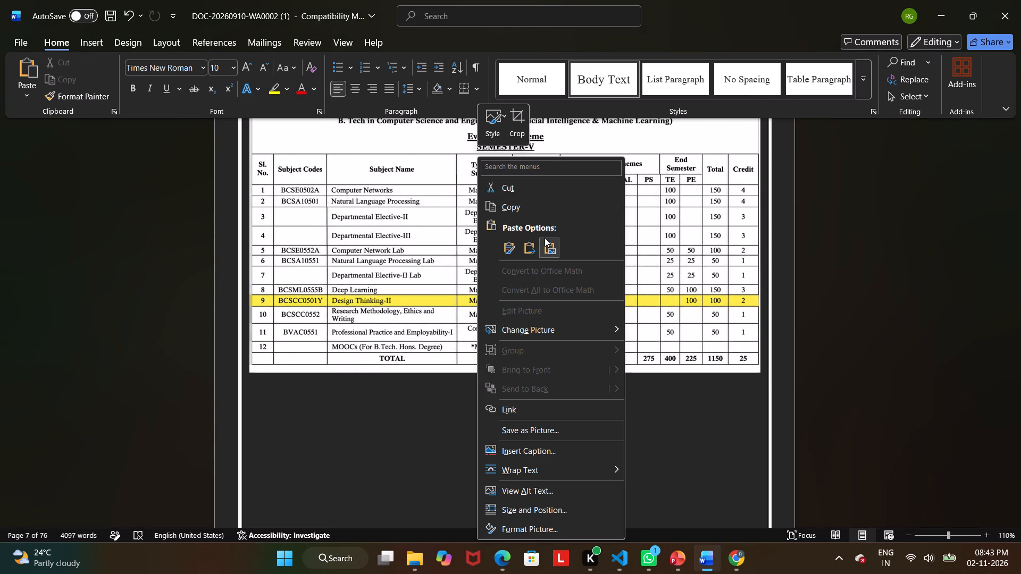
pyautogui.click(545, 238)
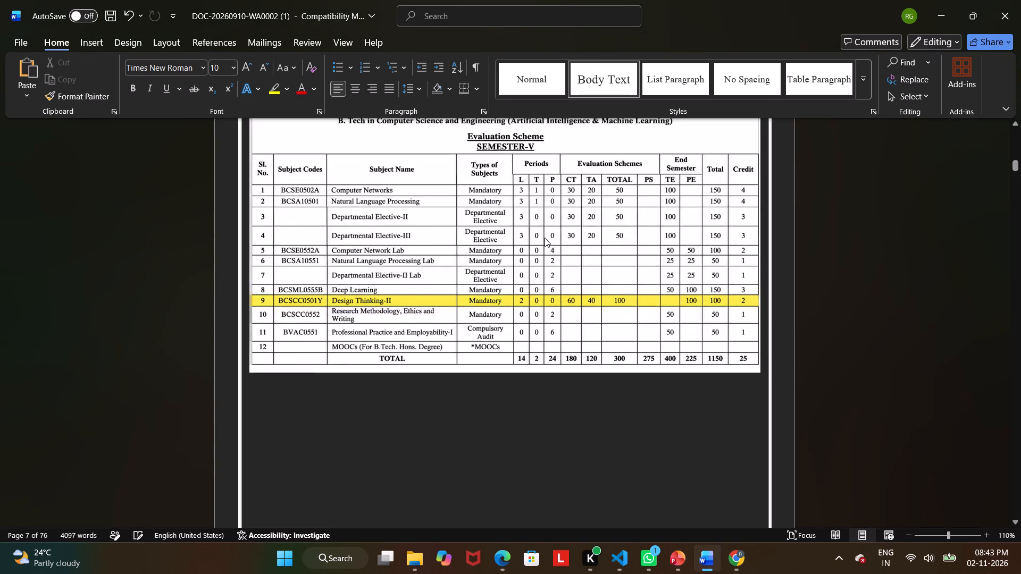
# Examine how the newly pasted scheme picture and the earlier Design Thinking-highlighted one lie across the pages after the Course & Exam Scheme header.
pyautogui.scroll(1, 479, 376)
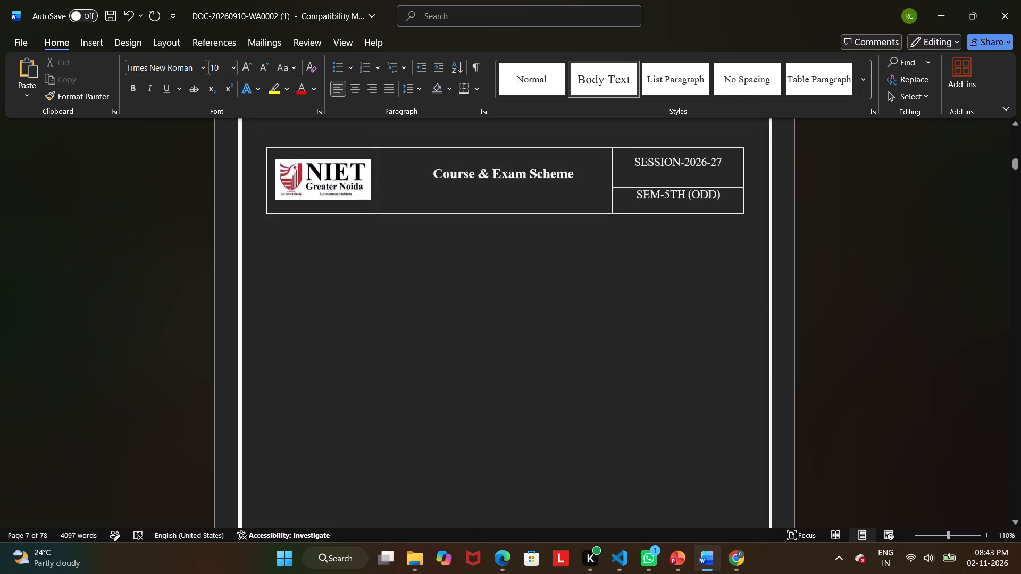
pyautogui.scroll(2, 479, 376)
pyautogui.scroll(-6, 479, 376)
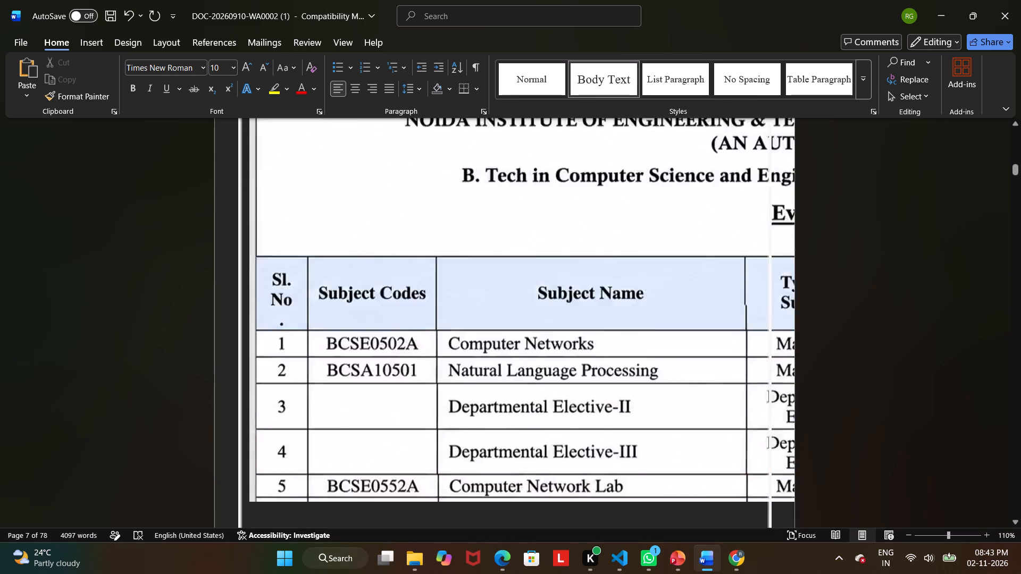
pyautogui.scroll(-3, 479, 376)
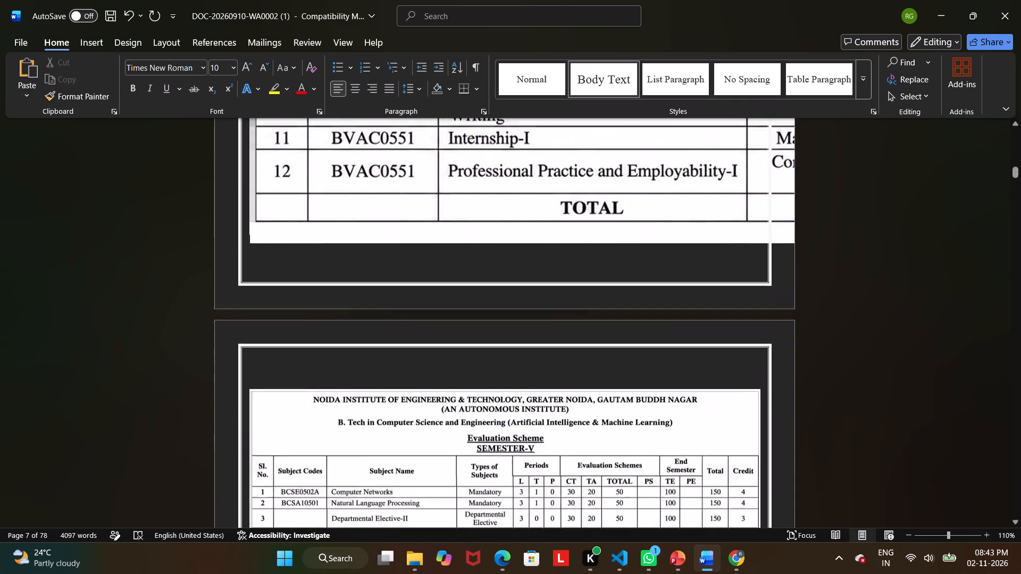
pyautogui.scroll(-1, 479, 376)
pyautogui.scroll(2, 479, 376)
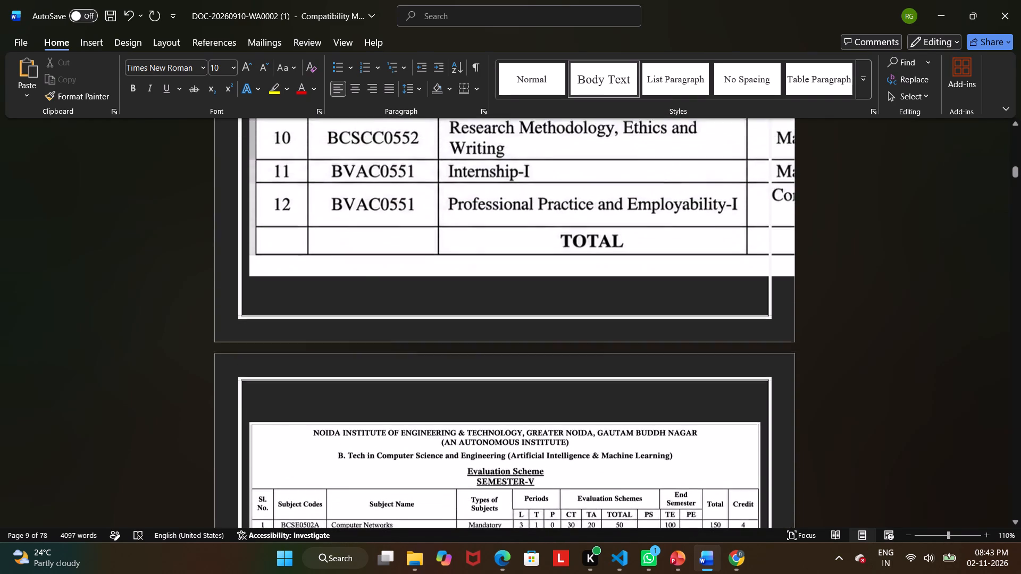
pyautogui.scroll(-2, 479, 376)
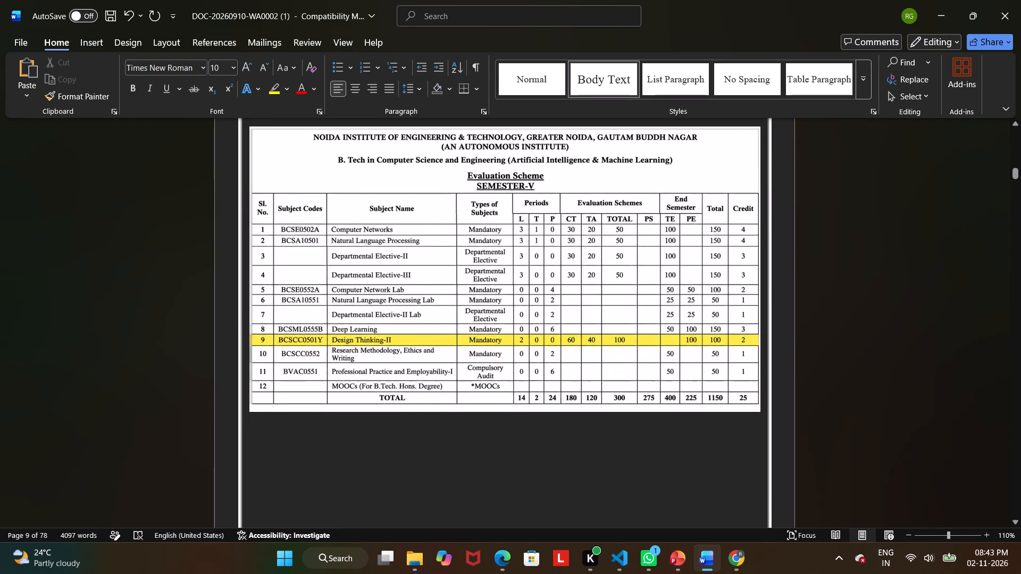
pyautogui.scroll(1, 479, 376)
pyautogui.rightClick(479, 376)
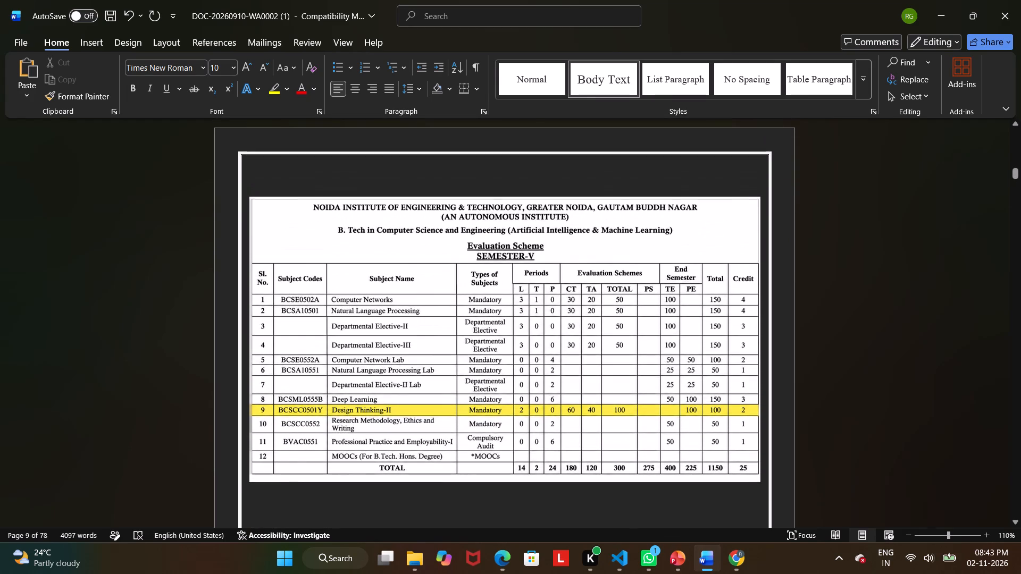
pyautogui.click(424, 345)
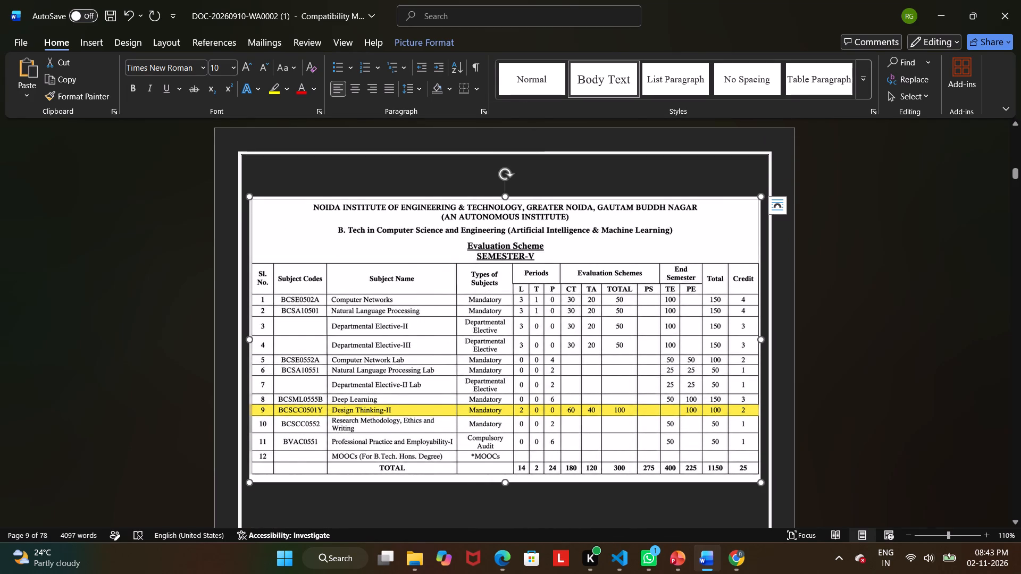
pyautogui.click(174, 290)
# Shrink the pasted Deep Learning-highlighted scheme picture proportionally until it fits inside the page border beneath the Course & Exam Scheme header.
pyautogui.scroll(2, 174, 290)
pyautogui.click(324, 316)
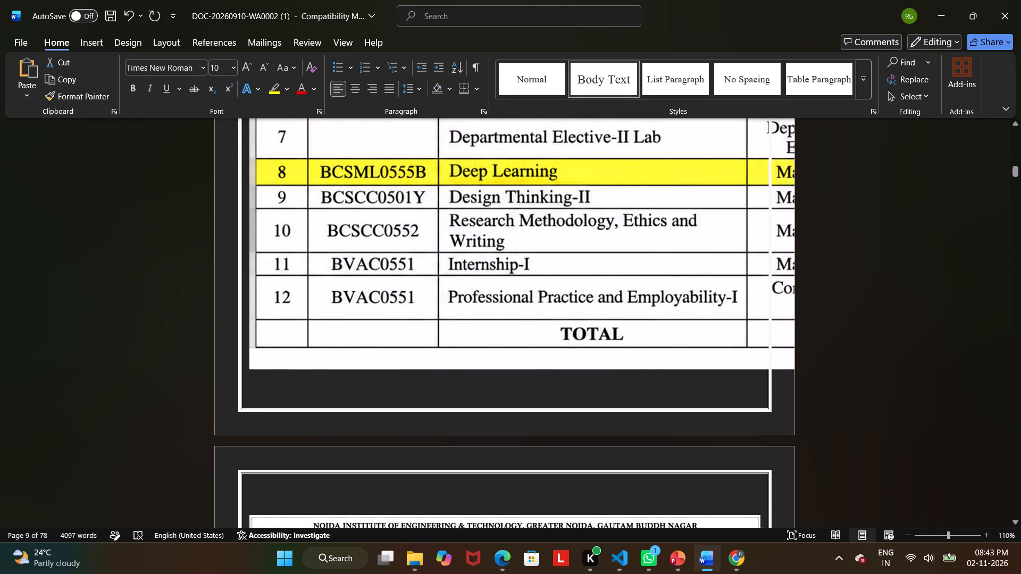
pyautogui.moveTo(250, 370); pyautogui.dragTo(320, 329)
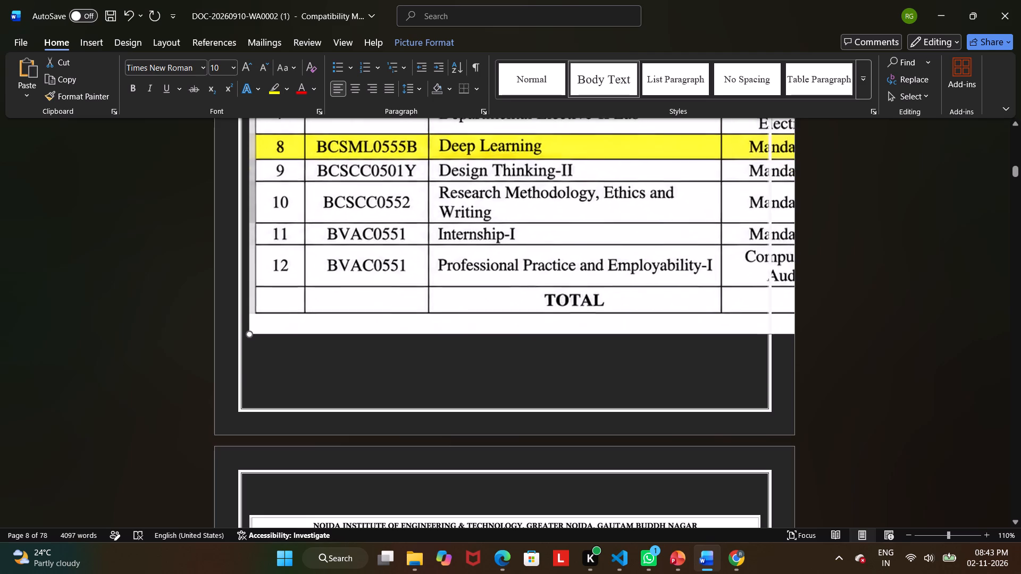
pyautogui.moveTo(320, 329); pyautogui.dragTo(515, 138)
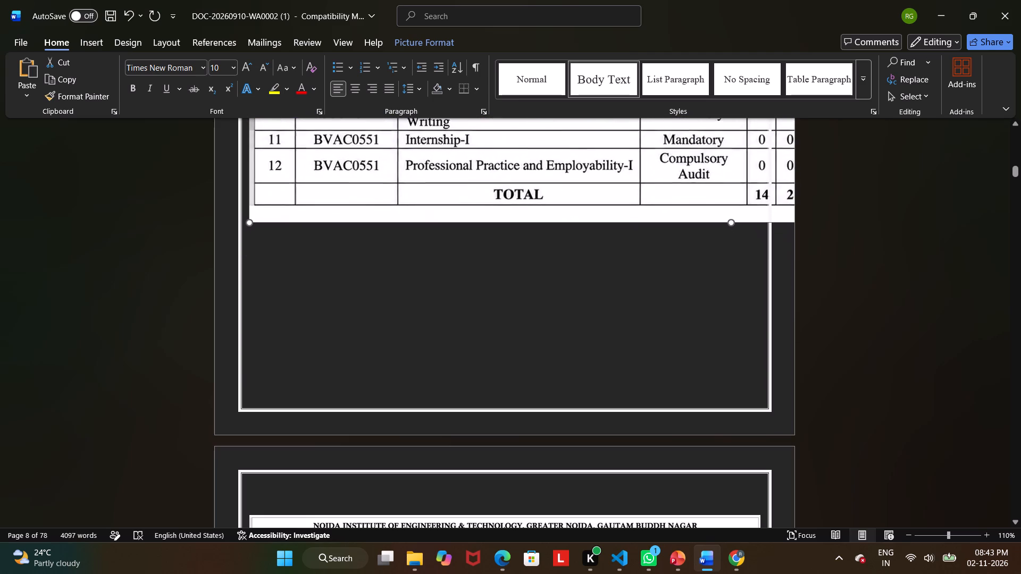
pyautogui.moveTo(515, 138); pyautogui.dragTo(637, 4)
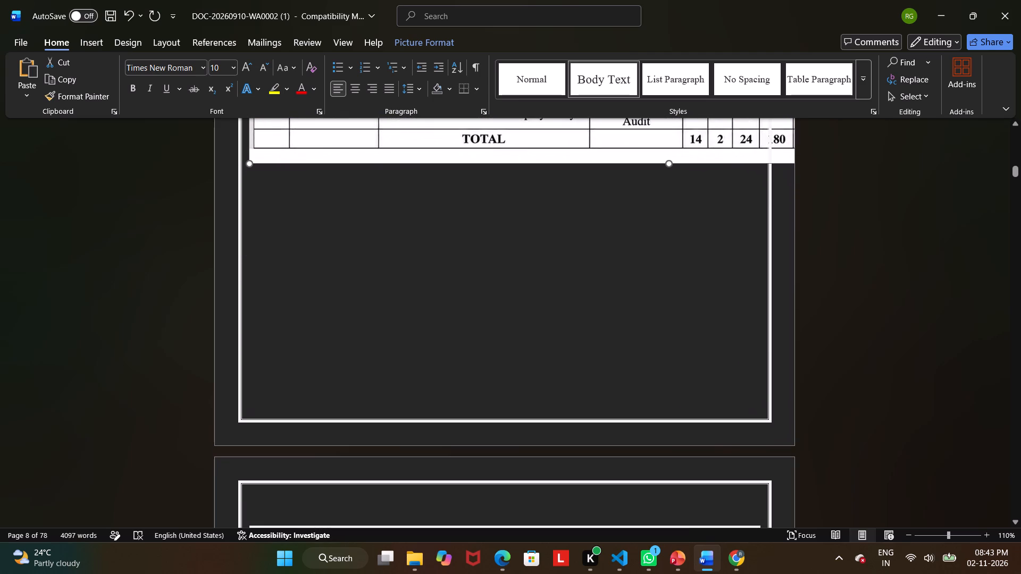
pyautogui.scroll(-1, 481, 306)
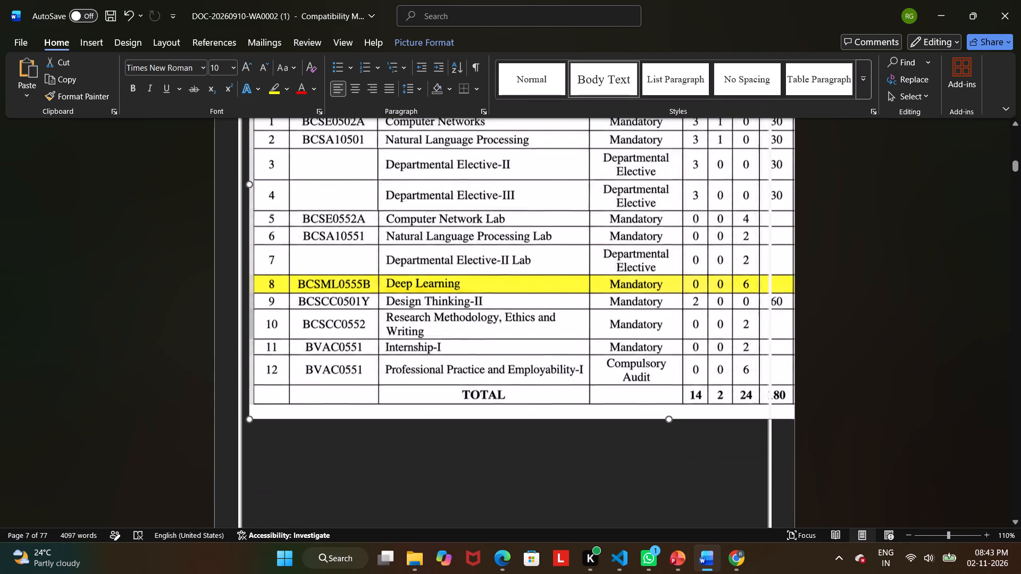
pyautogui.moveTo(245, 421); pyautogui.dragTo(438, 326)
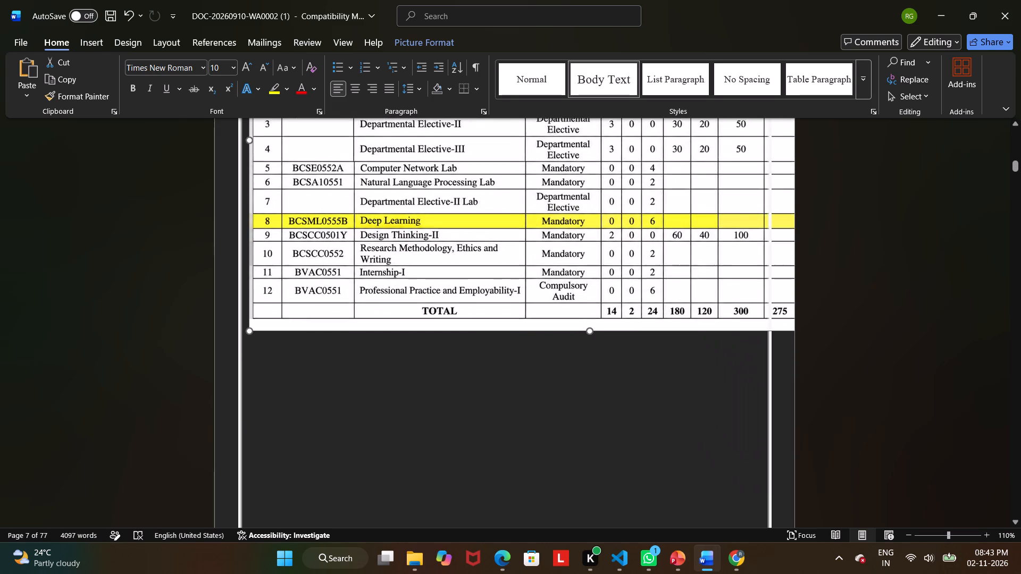
pyautogui.moveTo(438, 326); pyautogui.dragTo(562, 267)
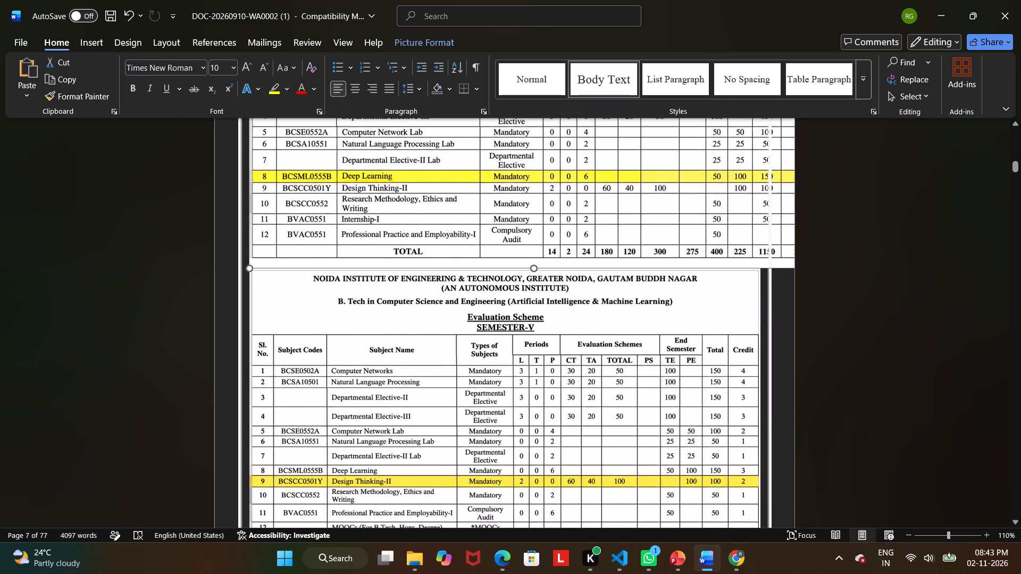
pyautogui.moveTo(562, 267); pyautogui.dragTo(643, 242)
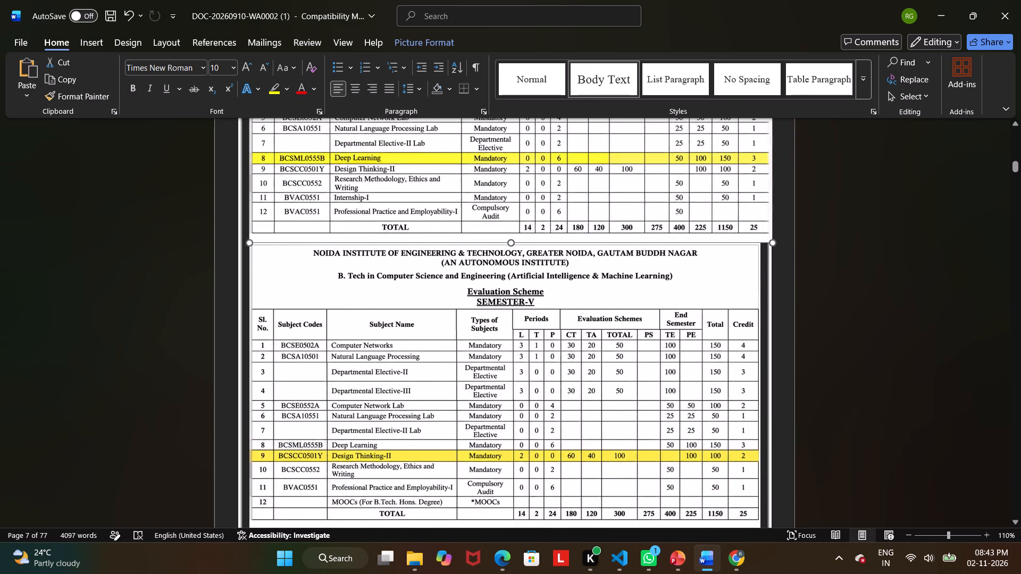
pyautogui.moveTo(643, 242); pyautogui.dragTo(674, 236)
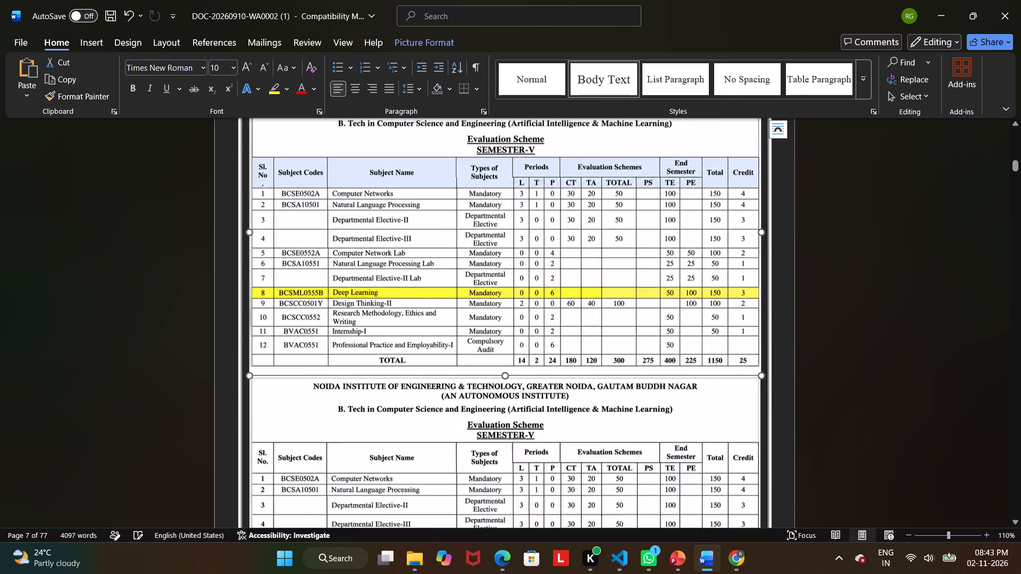
# Cut the earlier AIML scheme picture with Design Thinking-II highlighted, directly below the new scheme picture.
pyautogui.scroll(-1, 502, 430)
pyautogui.rightClick(502, 430)
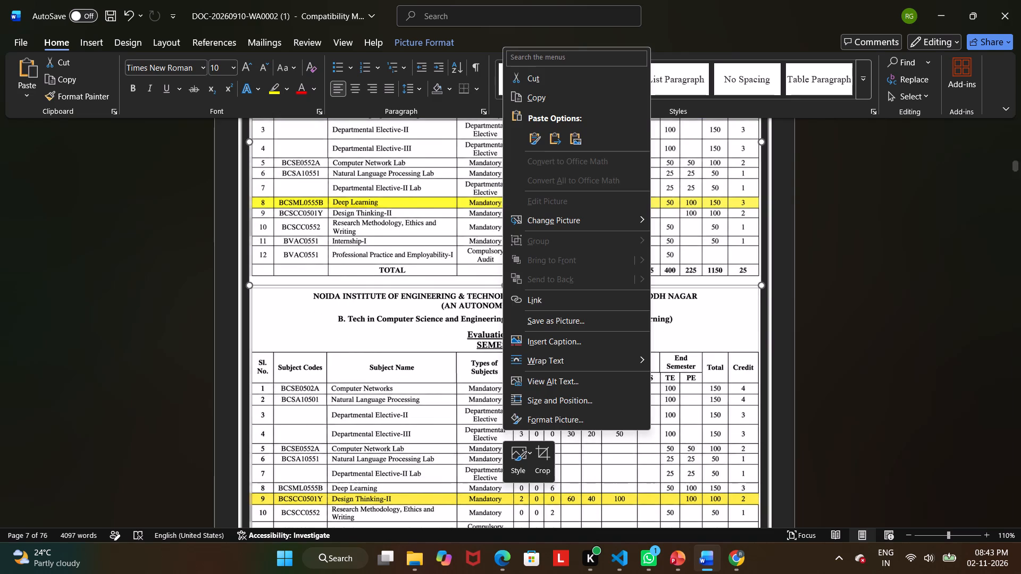
pyautogui.click(571, 82)
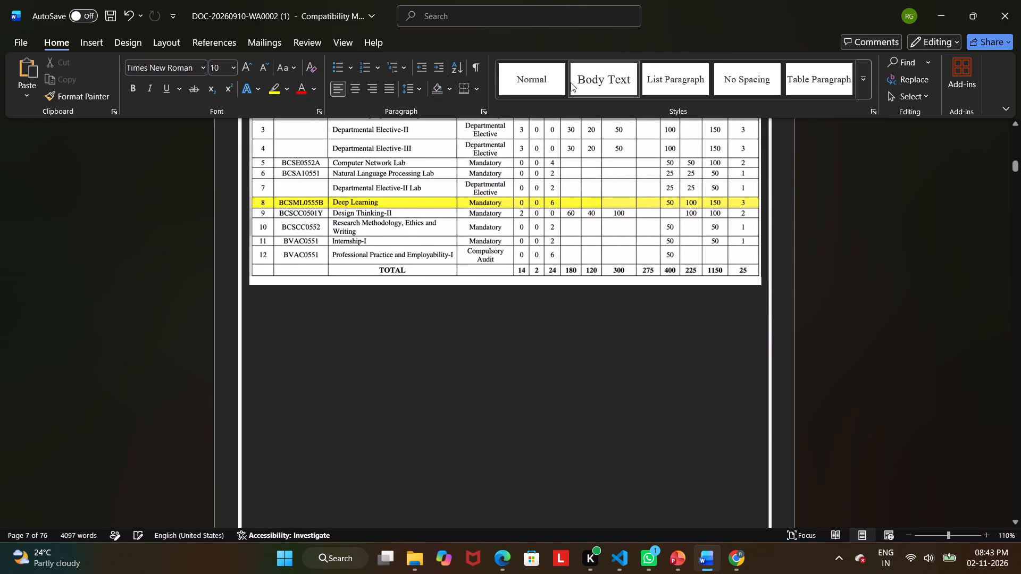
# Check the placement of the new scheme picture and review the Course Outcomes page that follows it.
pyautogui.scroll(2, 512, 310)
pyautogui.scroll(-1, 512, 310)
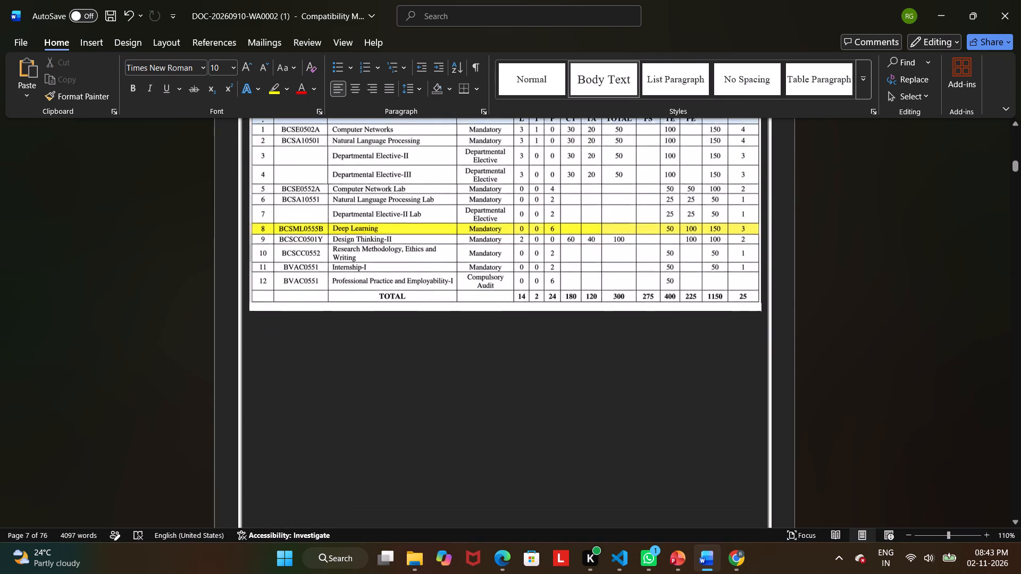
pyautogui.scroll(1, 512, 310)
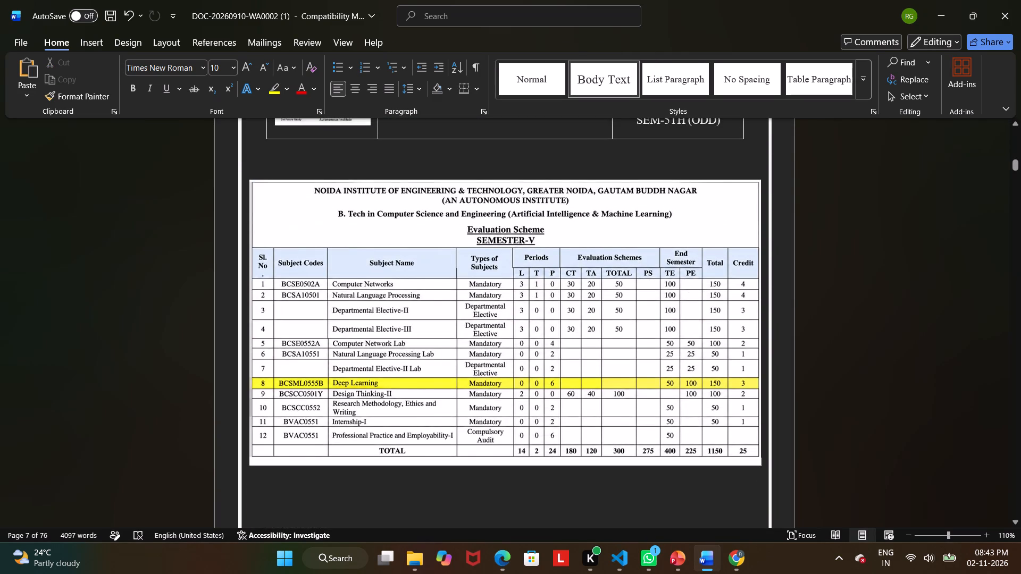
pyautogui.scroll(-2, 771, 434)
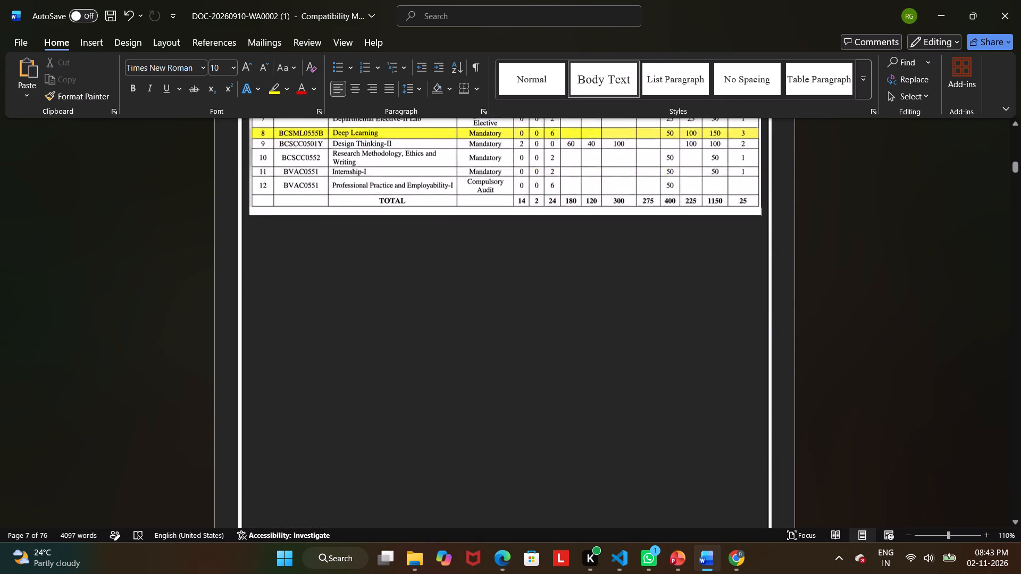
pyautogui.scroll(-2, 771, 434)
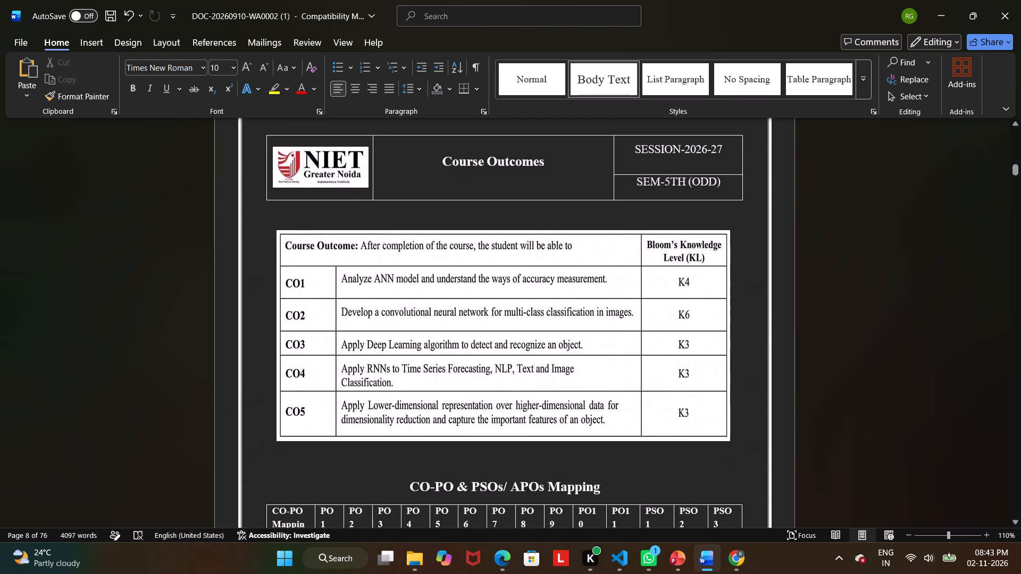
# Switch to the AIML syllabus PDF in Chrome and look through the Semester V and VI evaluation schemes and departmental elective lists.
pyautogui.click(733, 560)
pyautogui.scroll(-1, 677, 428)
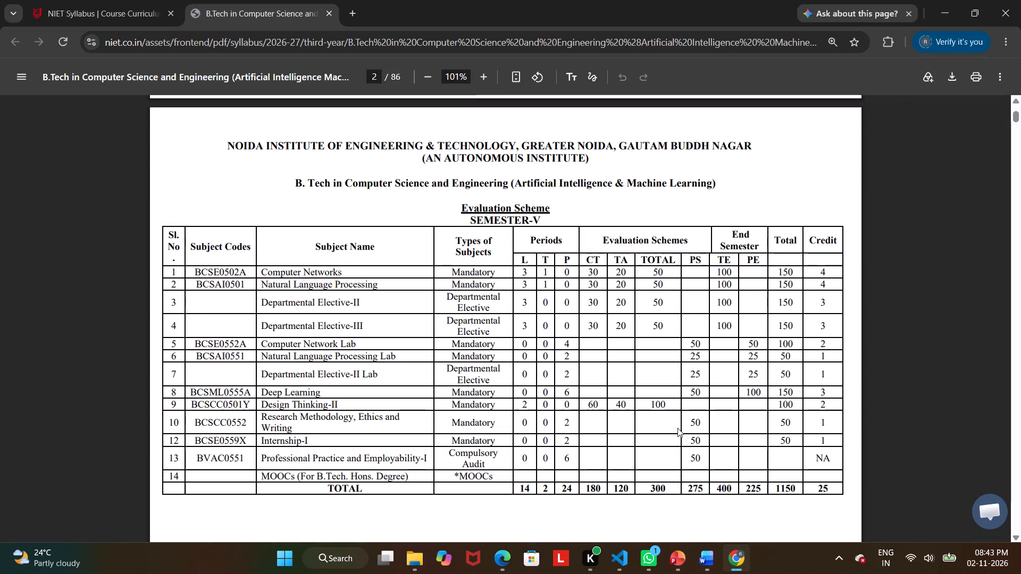
pyautogui.scroll(-5, 677, 428)
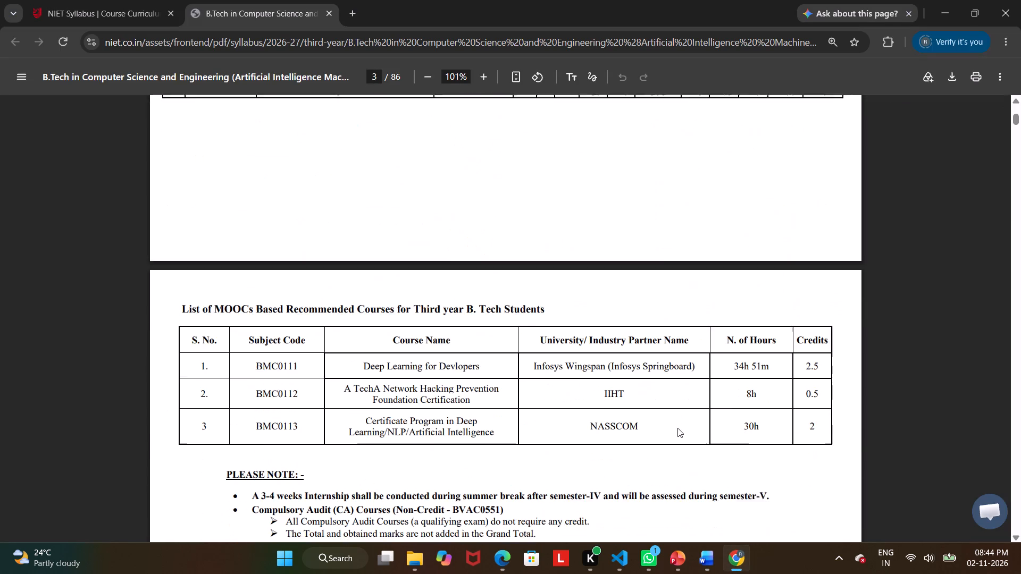
pyautogui.scroll(-6, 677, 428)
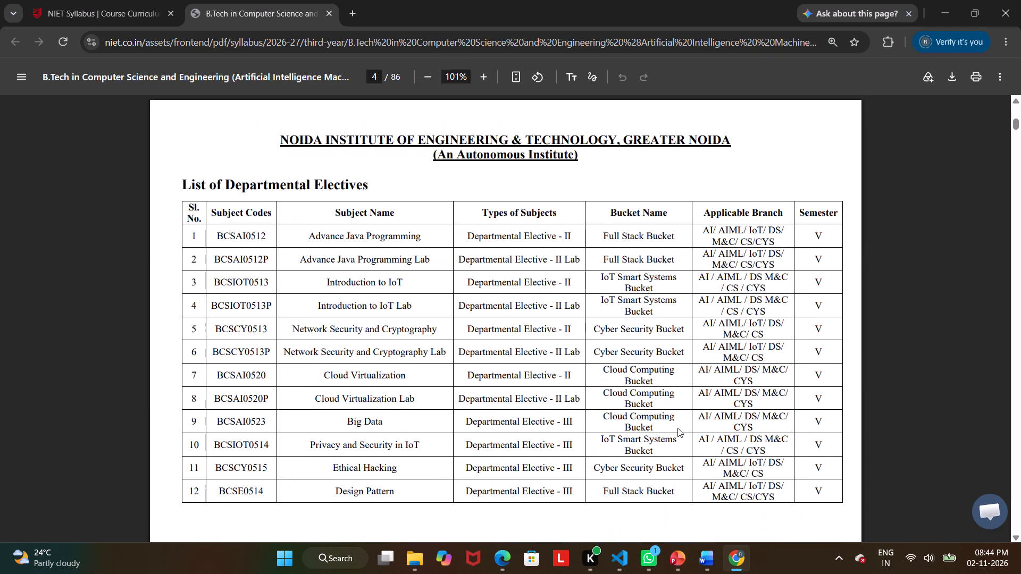
pyautogui.scroll(-4, 677, 428)
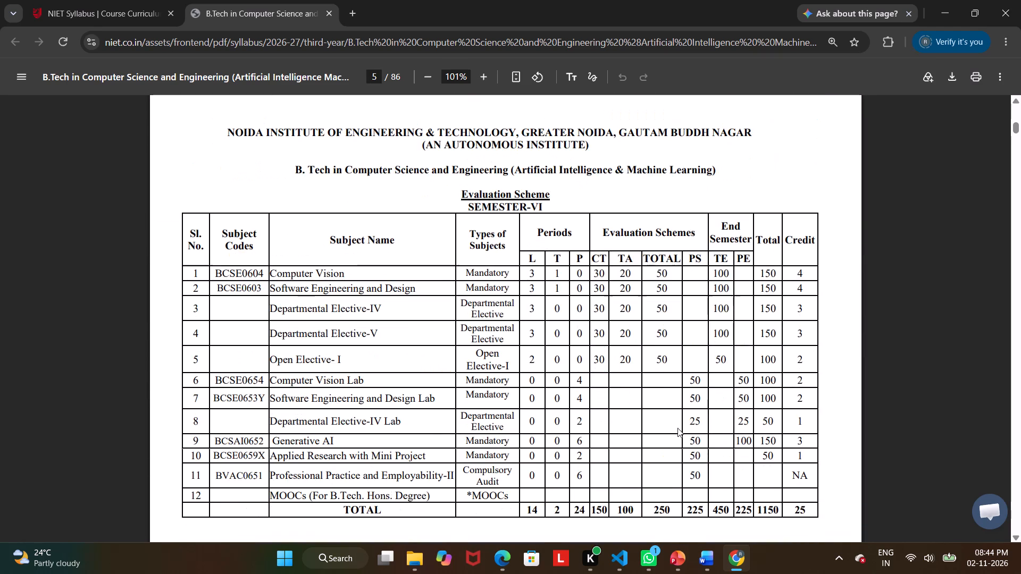
pyautogui.scroll(-7, 677, 428)
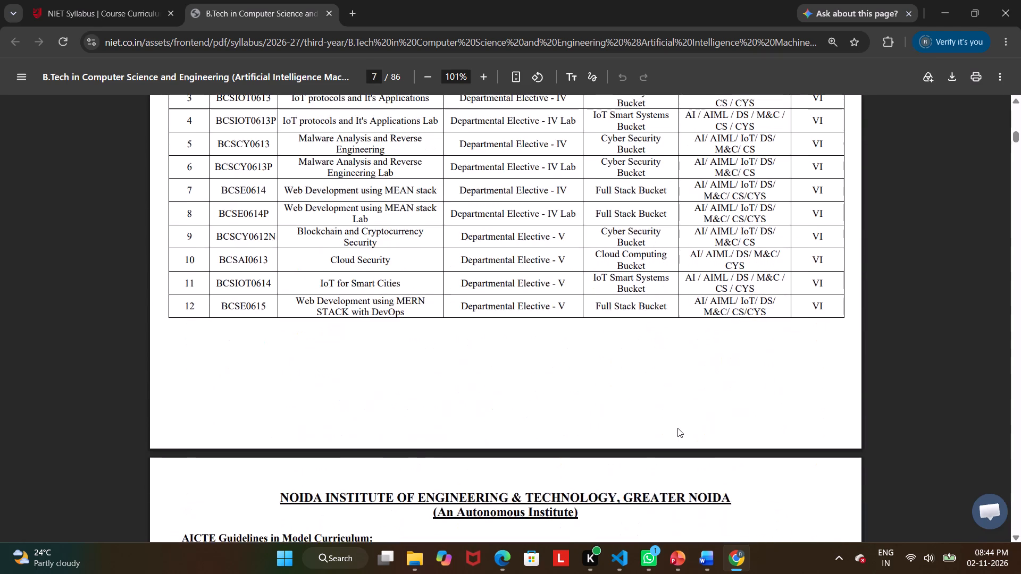
# Look through the syllabus's individual course pages, from Computer Networks through Natural Language Processing to Advanced Java Programming, for the relevant course outcomes.
pyautogui.scroll(-6, 677, 428)
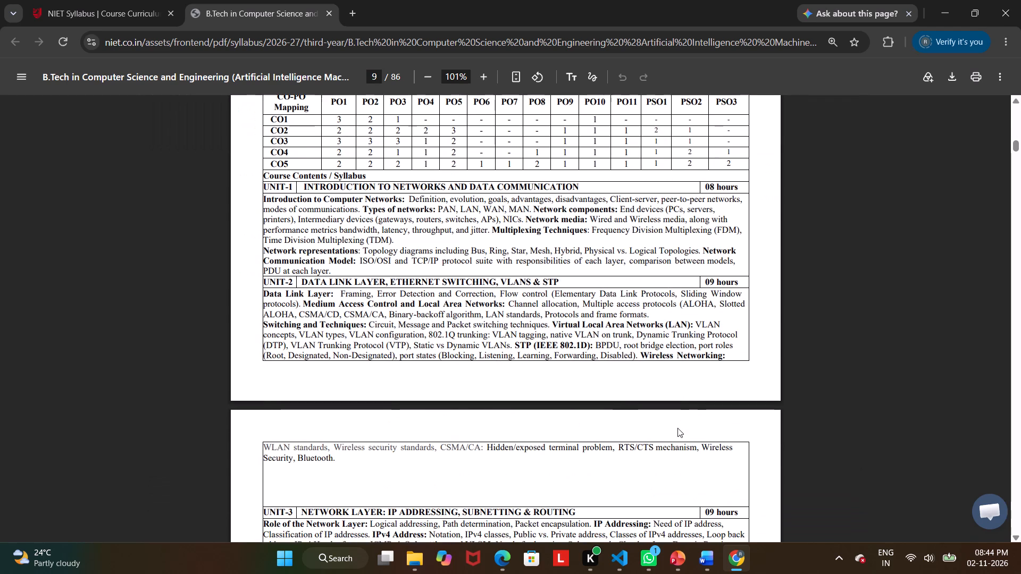
pyautogui.scroll(-5, 677, 428)
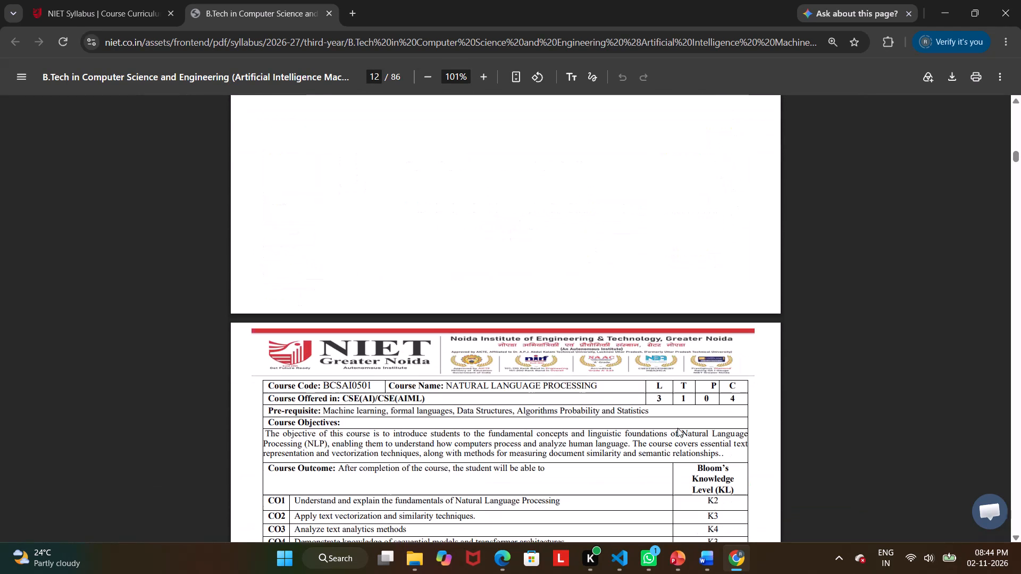
pyautogui.scroll(2, 677, 428)
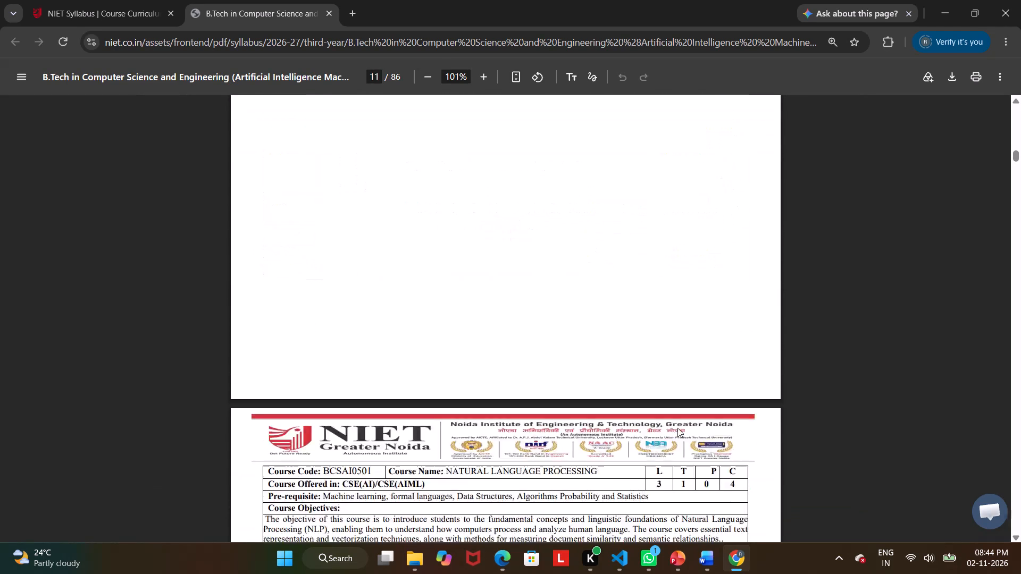
pyautogui.scroll(3, 677, 428)
pyautogui.scroll(-4, 677, 428)
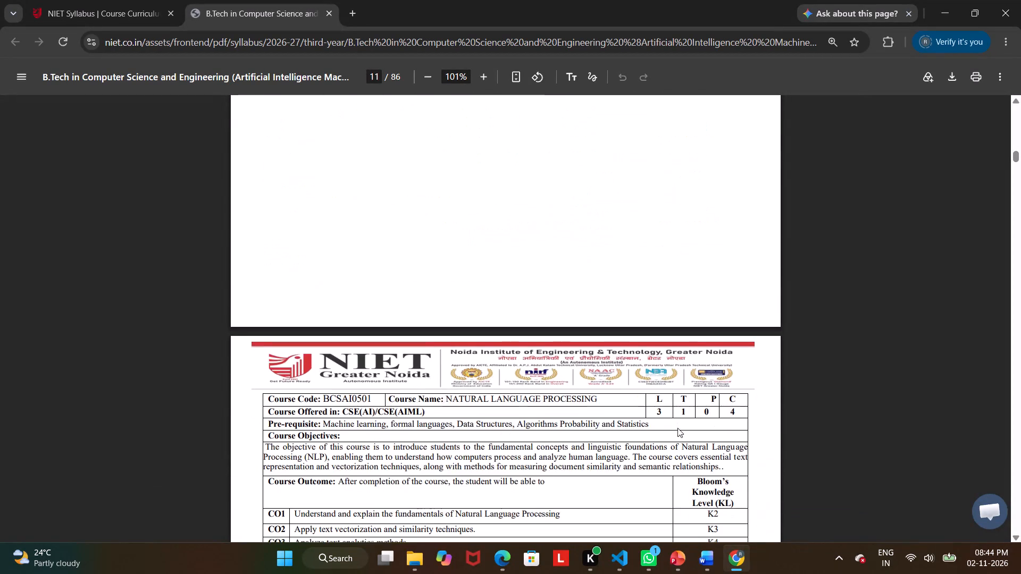
pyautogui.scroll(-4, 677, 428)
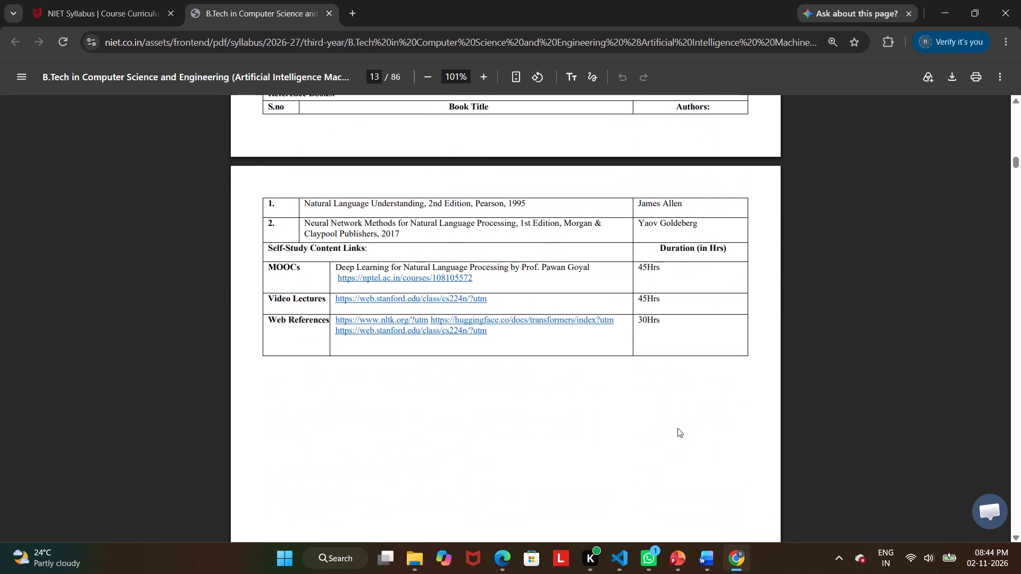
pyautogui.scroll(-5, 677, 428)
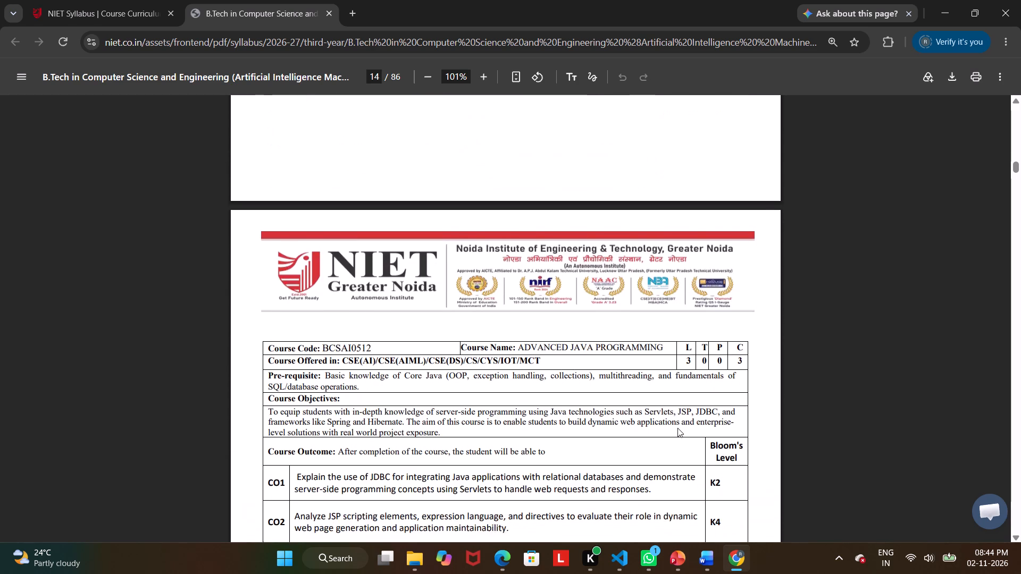
pyautogui.scroll(-7, 677, 428)
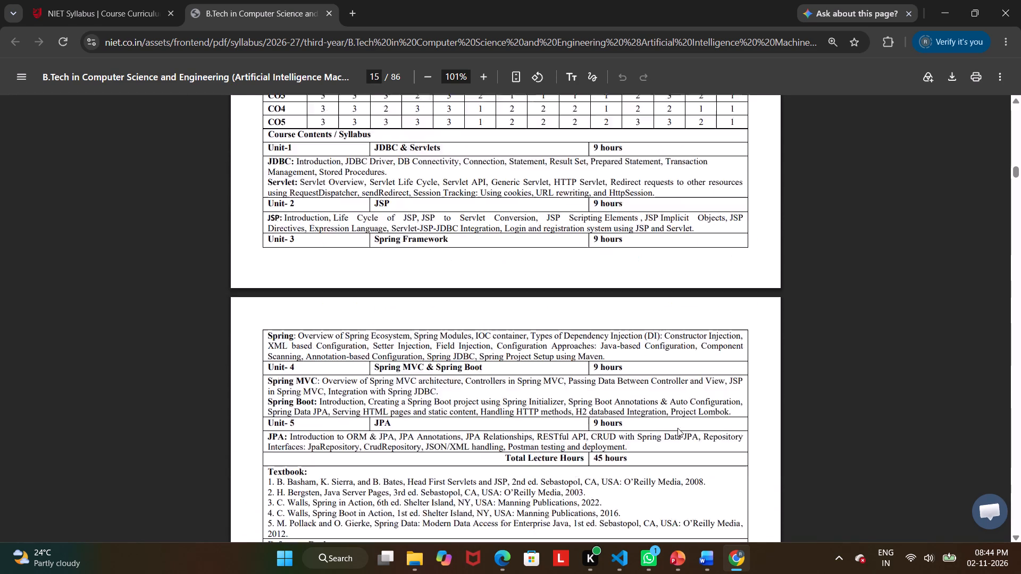
pyautogui.scroll(-4, 677, 428)
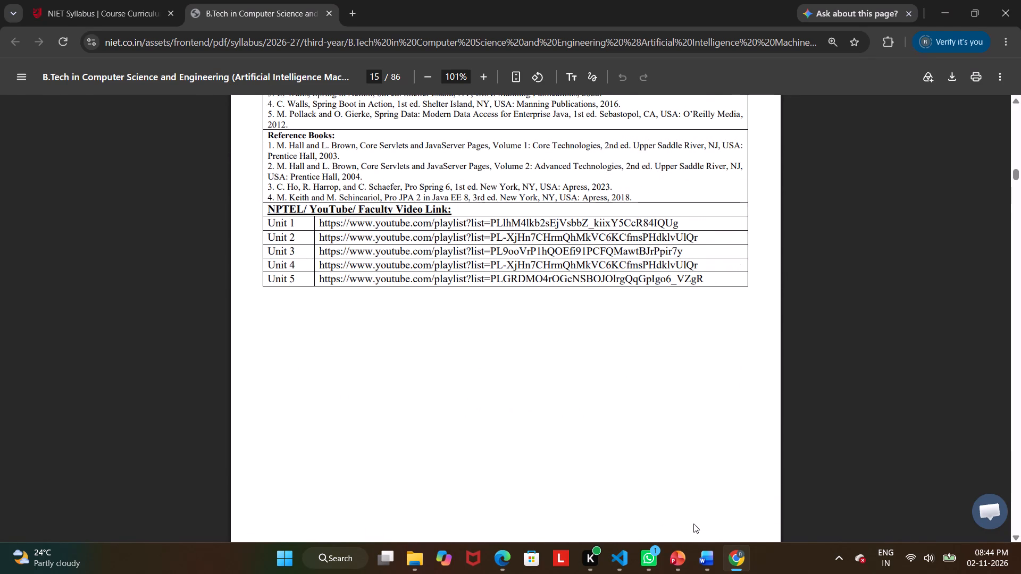
# Return to the lab manual in Word and review the CO-PO & PSOs/APOs Mapping table and the Do's & Don'ts page.
pyautogui.click(707, 573)
pyautogui.scroll(-2, 697, 409)
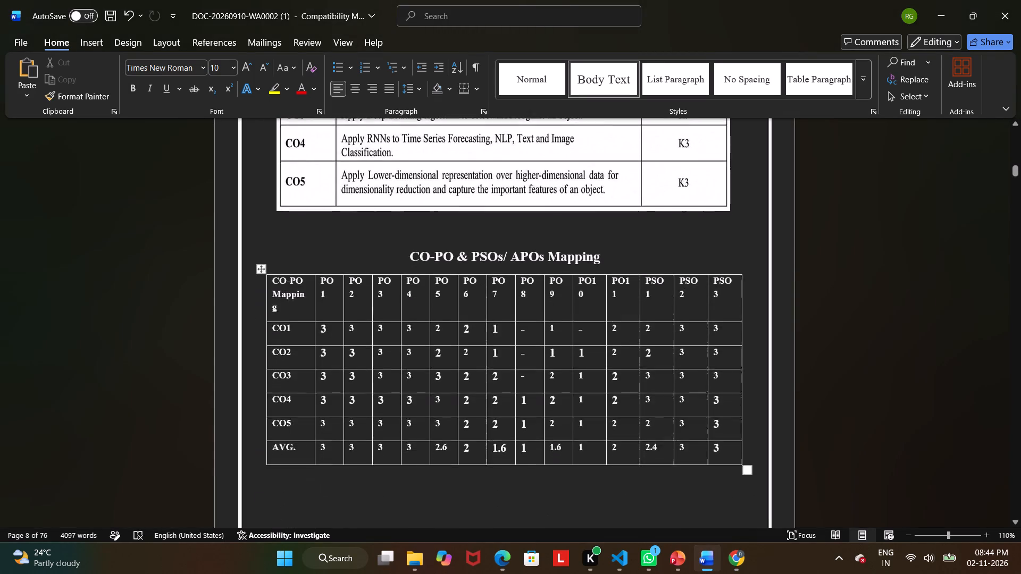
pyautogui.scroll(-4, 697, 409)
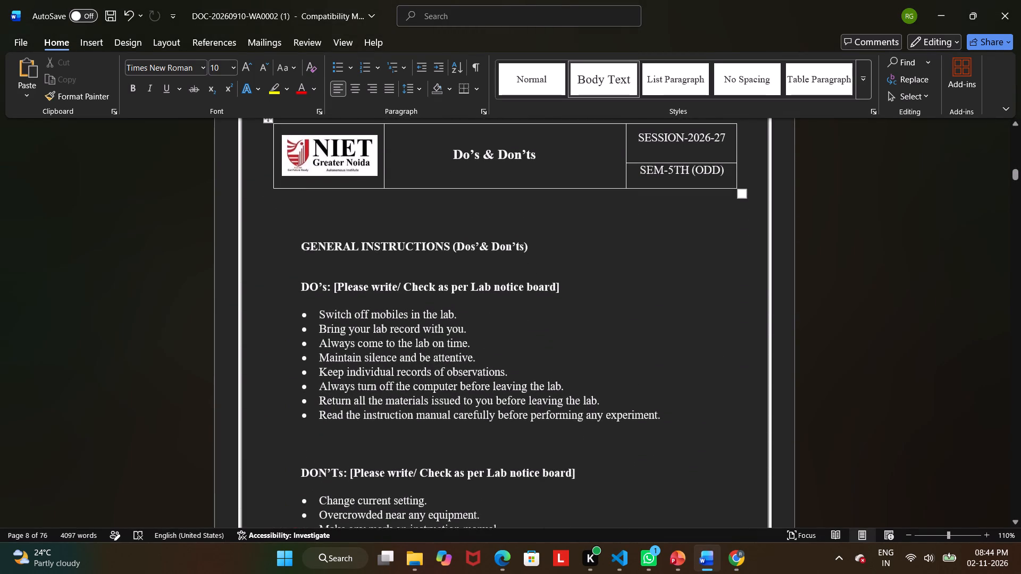
pyautogui.scroll(-1, 697, 409)
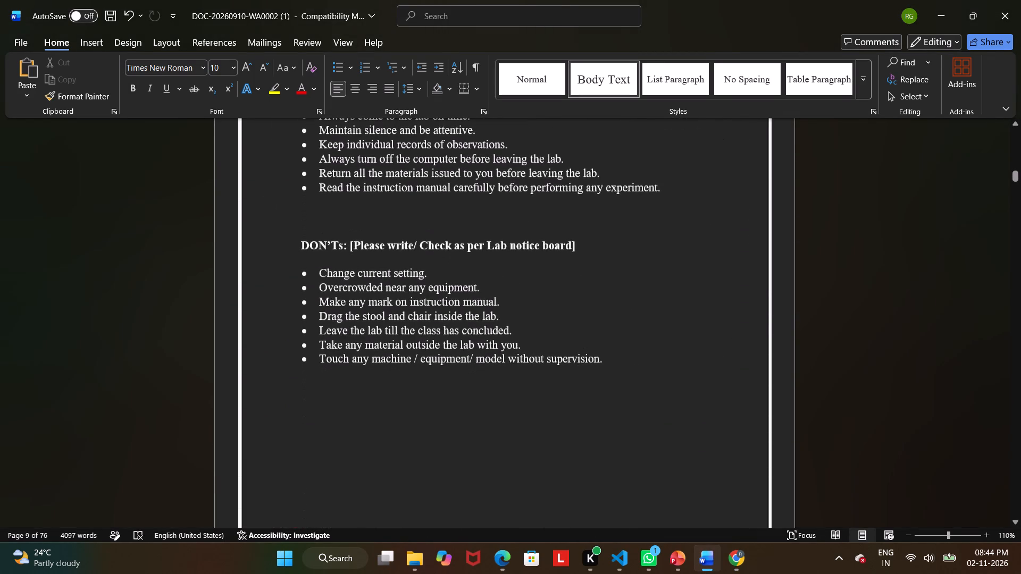
# Review the Hardware and Software Requirements pages, from operating systems and libraries to GPU support and minimum hardware.
pyautogui.scroll(-4, 697, 409)
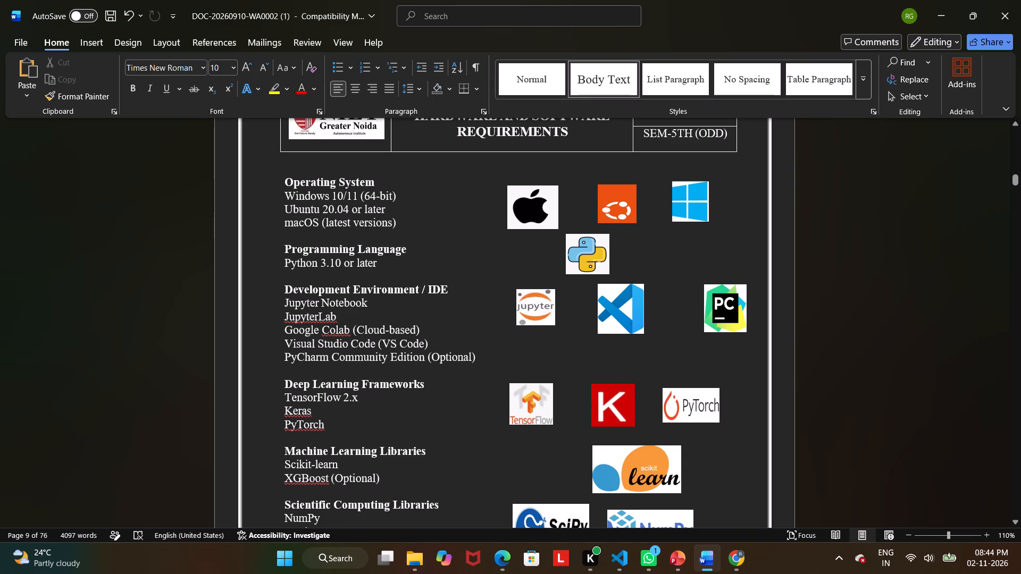
pyautogui.scroll(1, 697, 409)
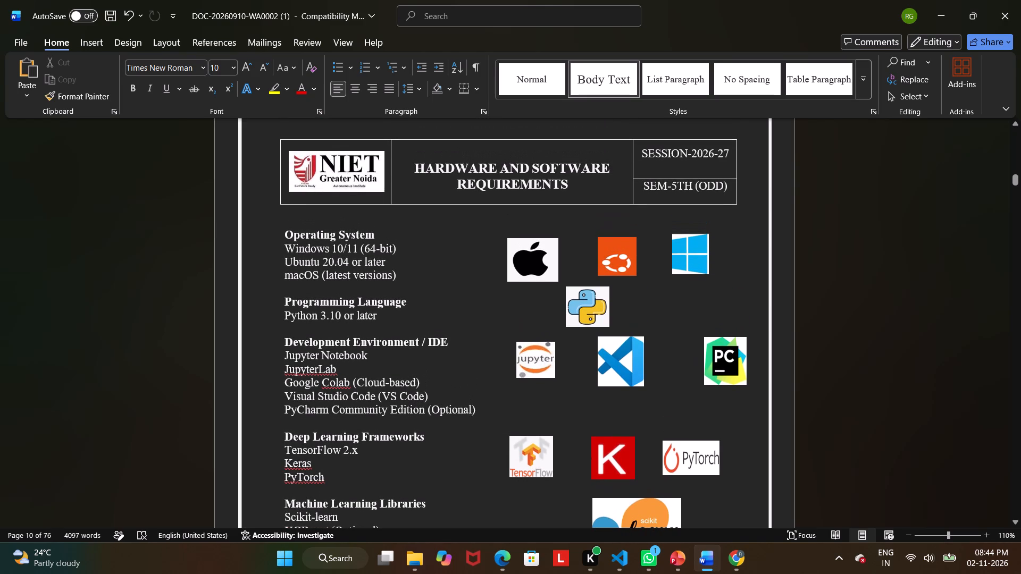
pyautogui.scroll(-1, 697, 409)
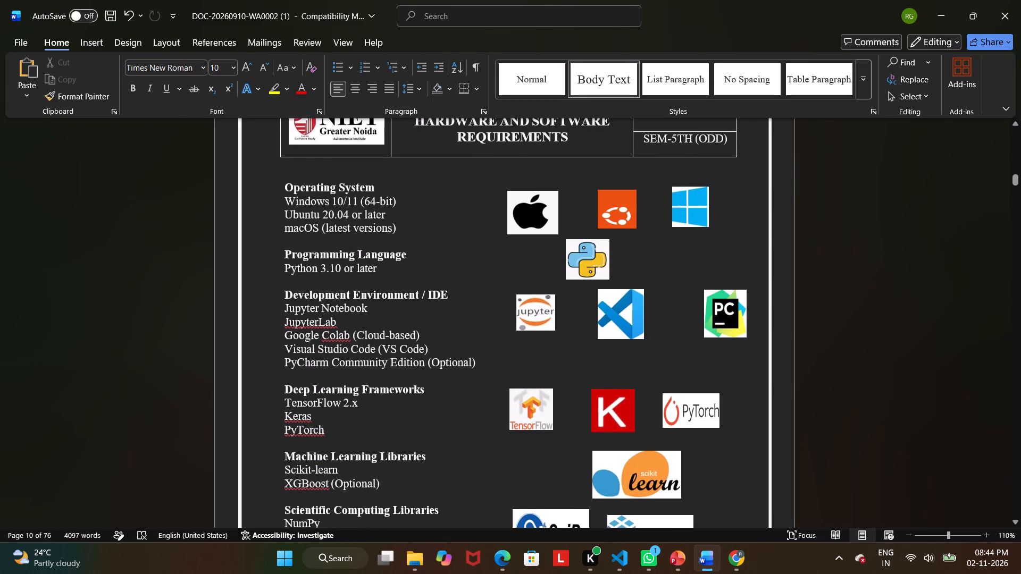
pyautogui.scroll(-1, 697, 409)
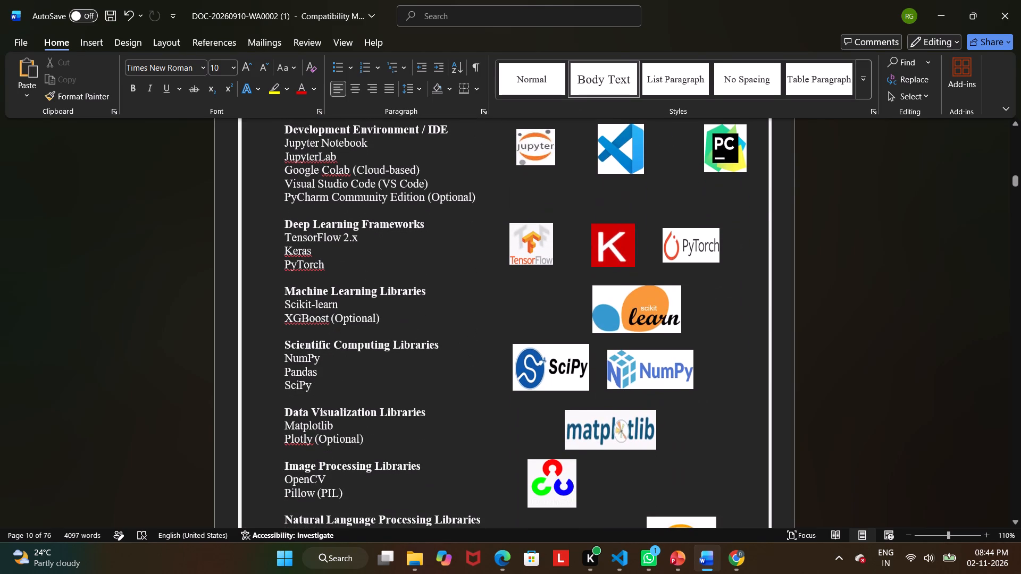
pyautogui.scroll(-3, 697, 409)
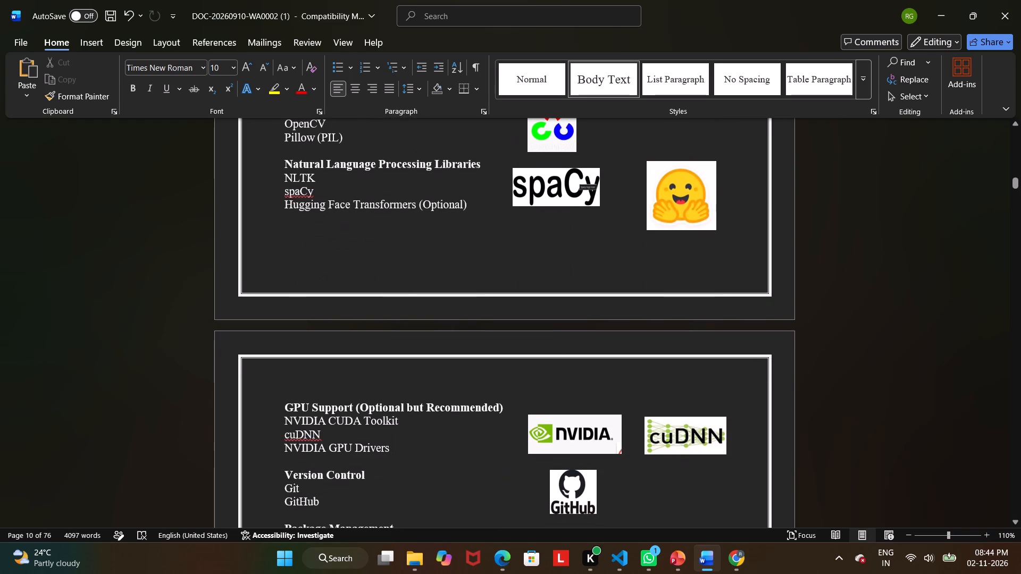
pyautogui.scroll(-1, 697, 409)
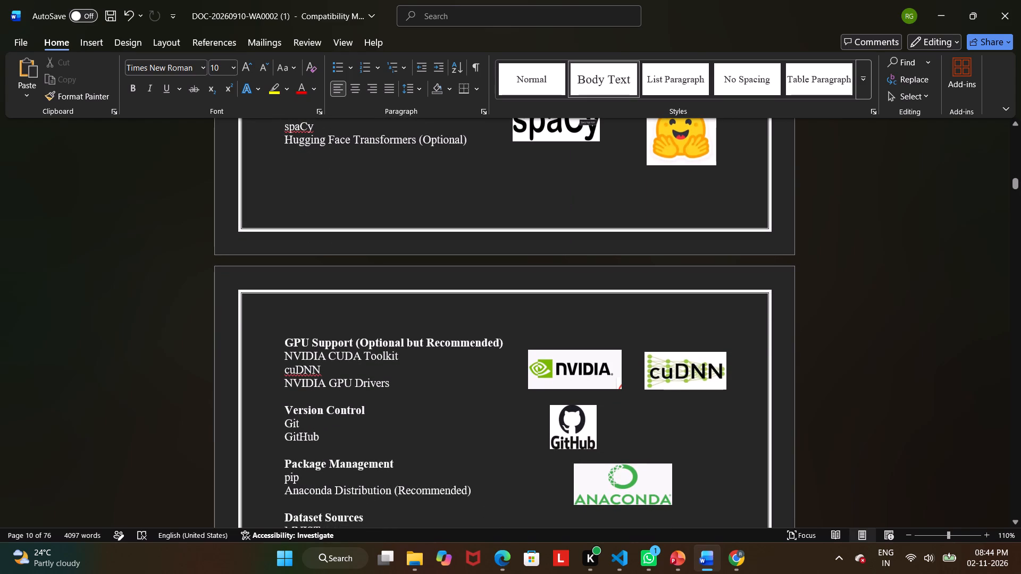
pyautogui.scroll(-3, 697, 409)
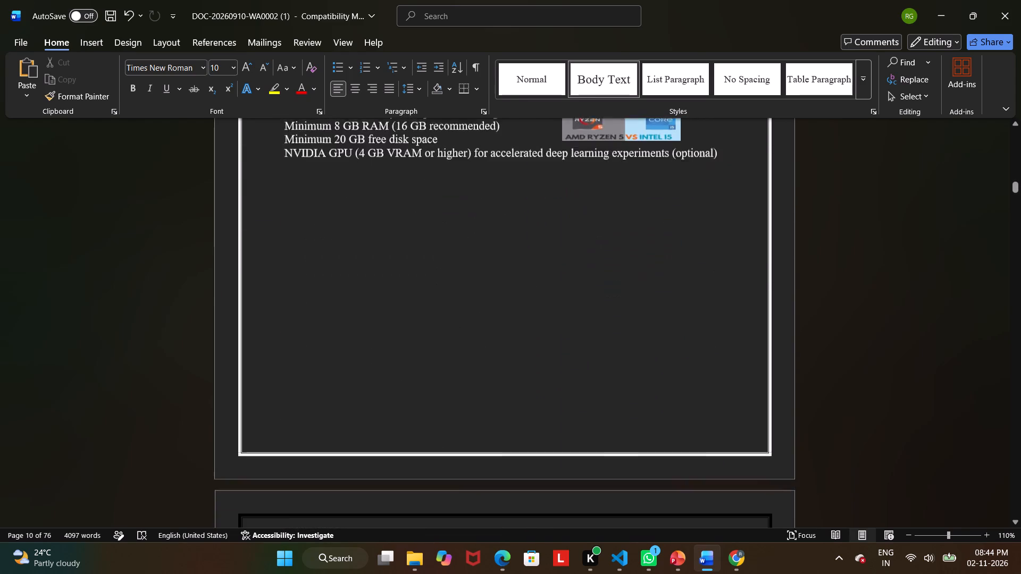
# Review the numbered table of lab programs that follows the Hardware and Software Requirements pages.
pyautogui.scroll(-1, 697, 409)
pyautogui.scroll(2, 697, 409)
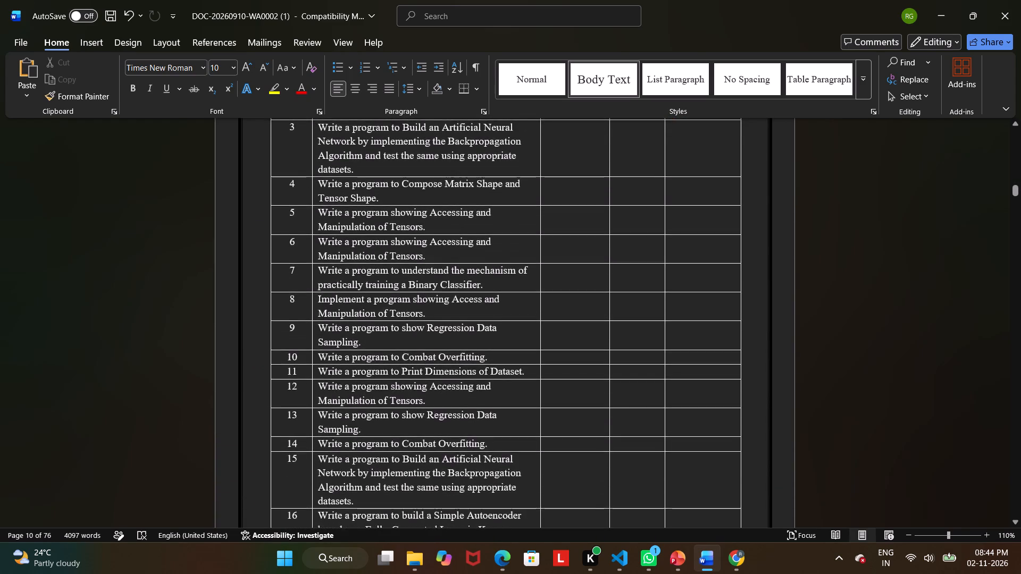
pyautogui.scroll(1, 697, 409)
pyautogui.scroll(-8, 697, 409)
# Review the aim, procedure, source code and result of Program 1 on dataset dimensions and Program 2 on accuracy values.
pyautogui.scroll(-1, 697, 409)
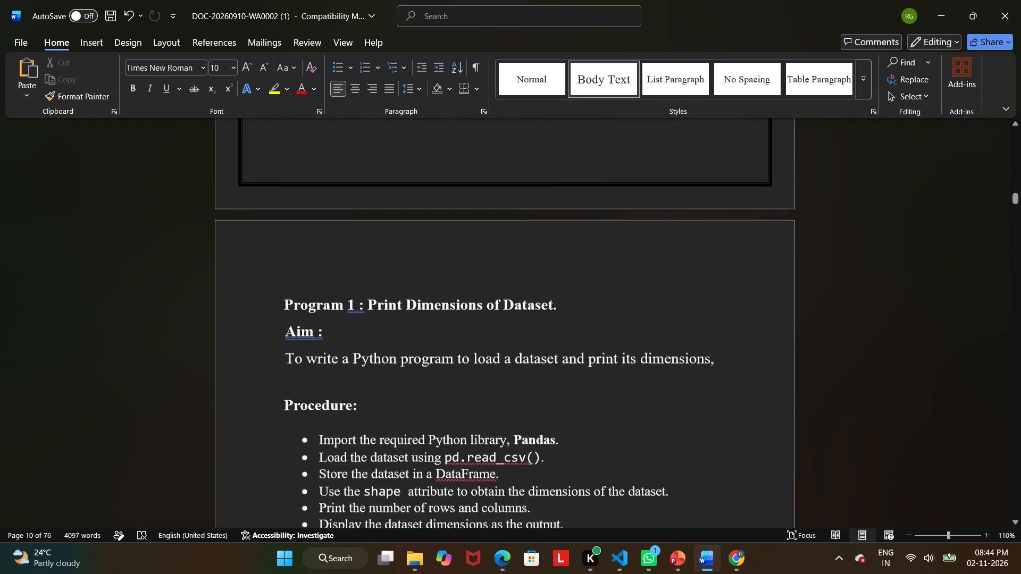
pyautogui.scroll(-1, 697, 409)
pyautogui.scroll(1, 697, 409)
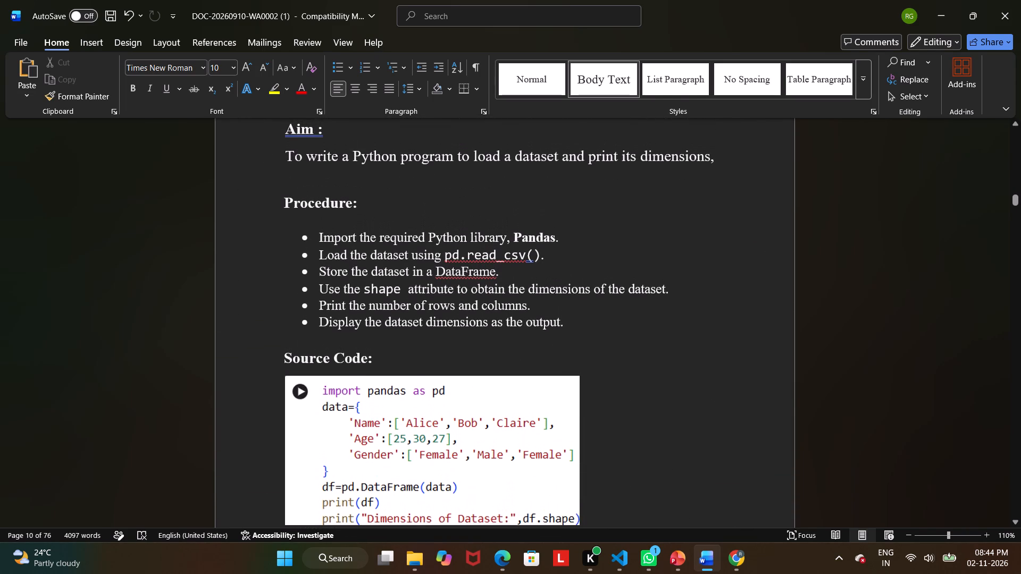
pyautogui.scroll(-1, 697, 409)
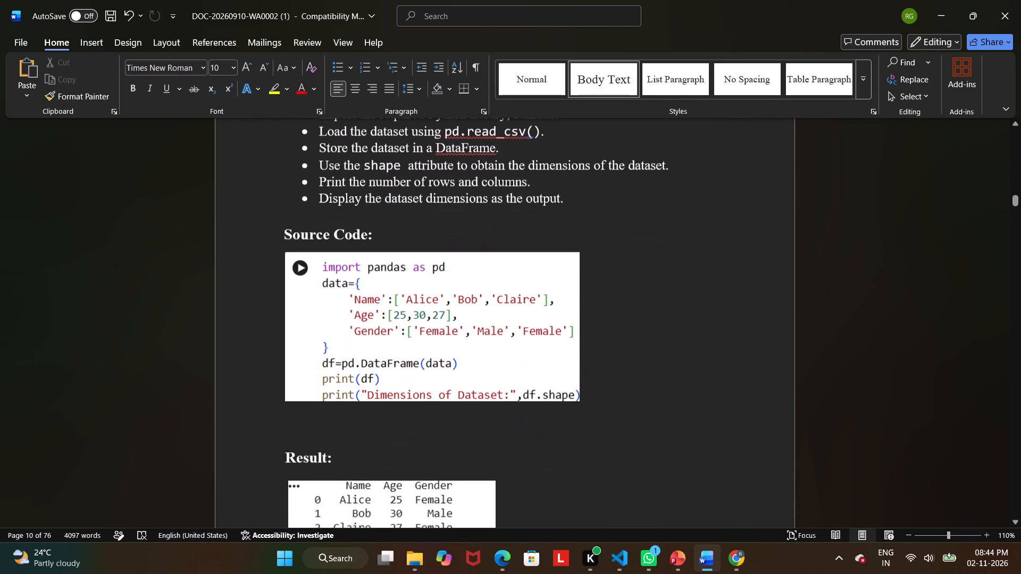
pyautogui.scroll(-3, 697, 409)
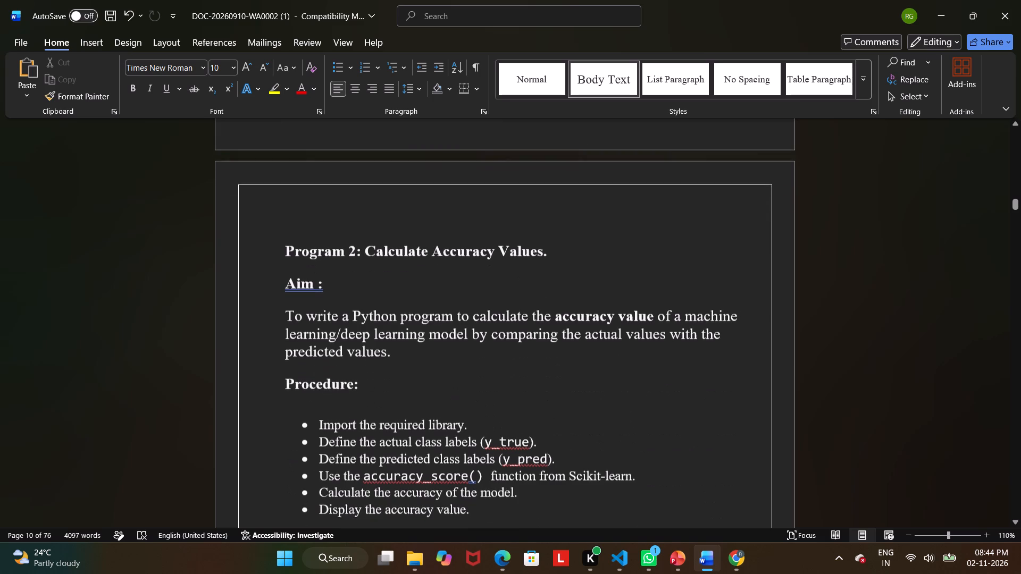
pyautogui.scroll(-1, 697, 409)
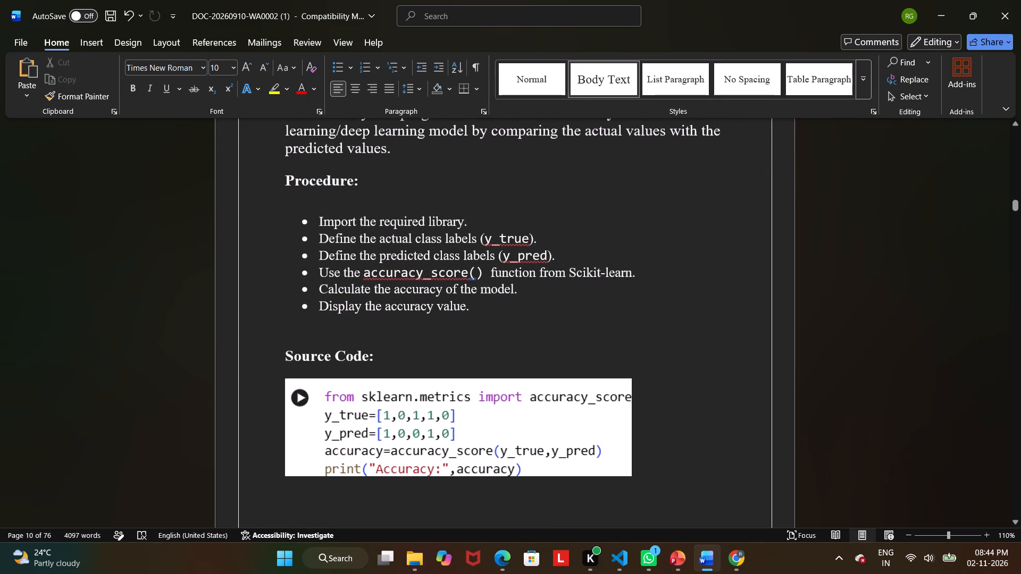
pyautogui.scroll(-1, 697, 409)
pyautogui.scroll(1, 697, 409)
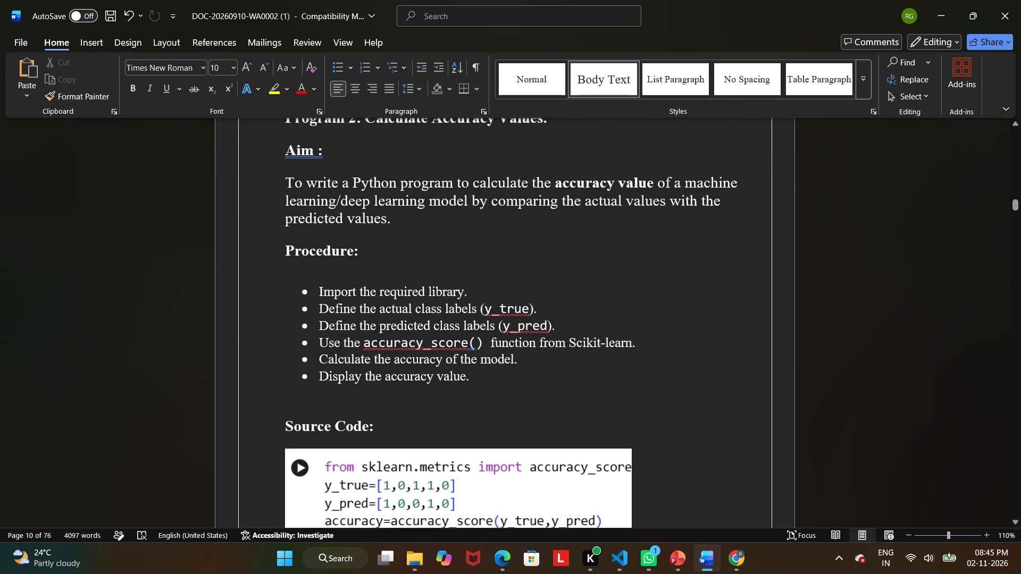
pyautogui.scroll(-4, 697, 409)
# Review Program 3 on building an Artificial Neural Network with the Backpropagation Algorithm, including its source code and output.
pyautogui.scroll(-1, 697, 409)
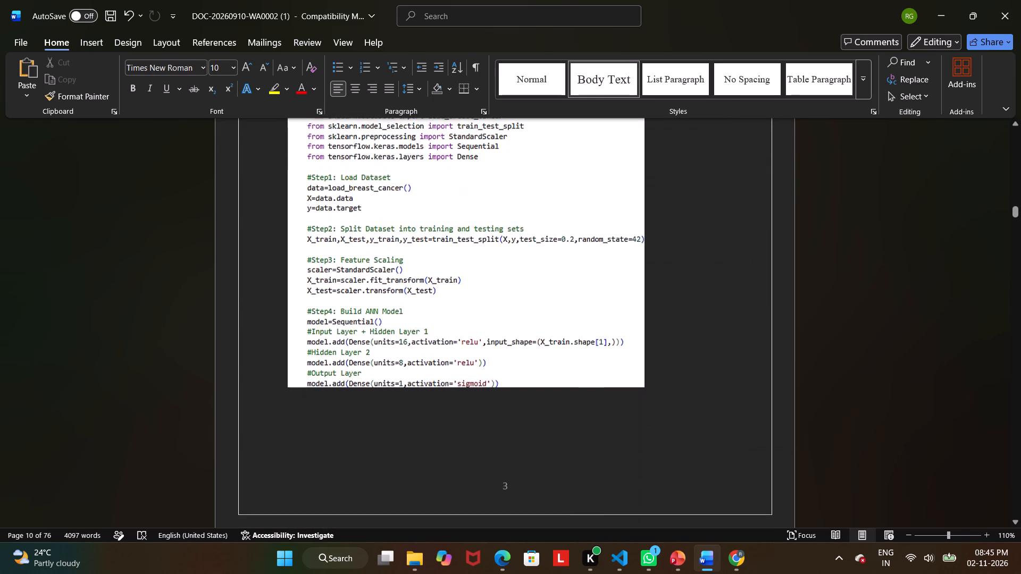
pyautogui.scroll(3, 697, 409)
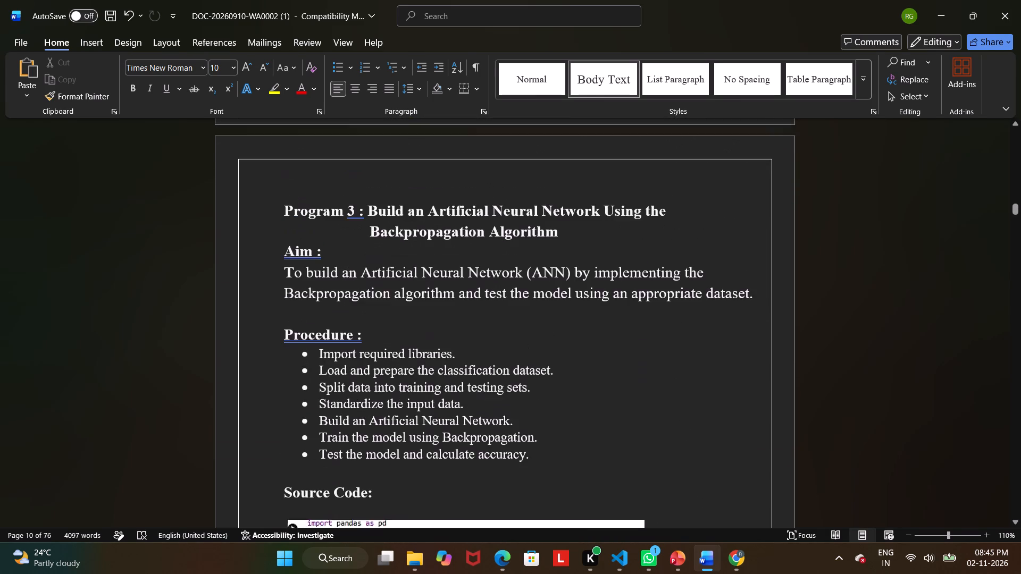
pyautogui.scroll(-10, 697, 409)
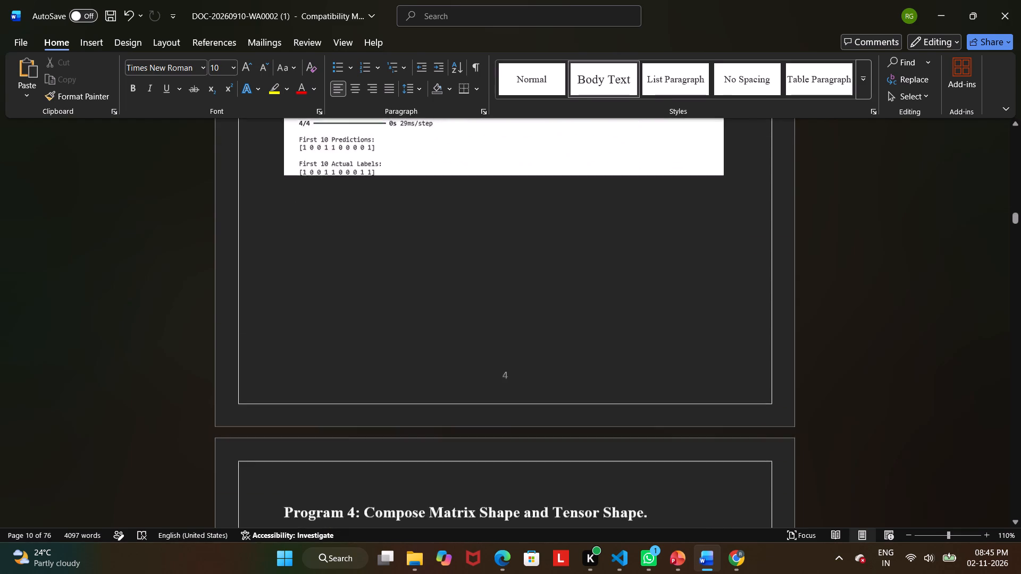
# Skim the lab programs from Program 4 on matrix and tensor shapes, past Program 9 on regression data sampling, to Program 14 on combating overfitting.
pyautogui.scroll(-2, 697, 409)
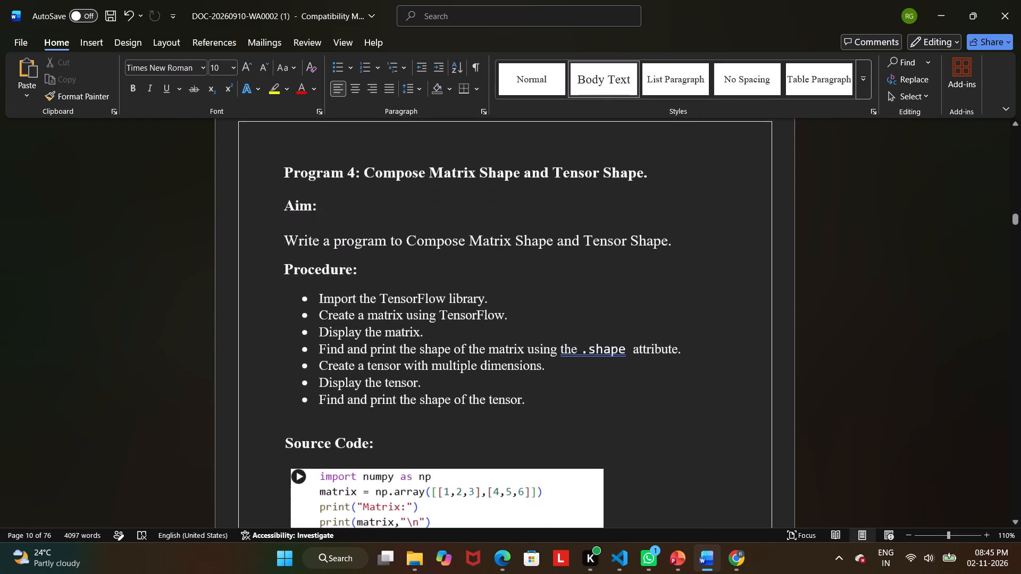
pyautogui.scroll(-11, 697, 409)
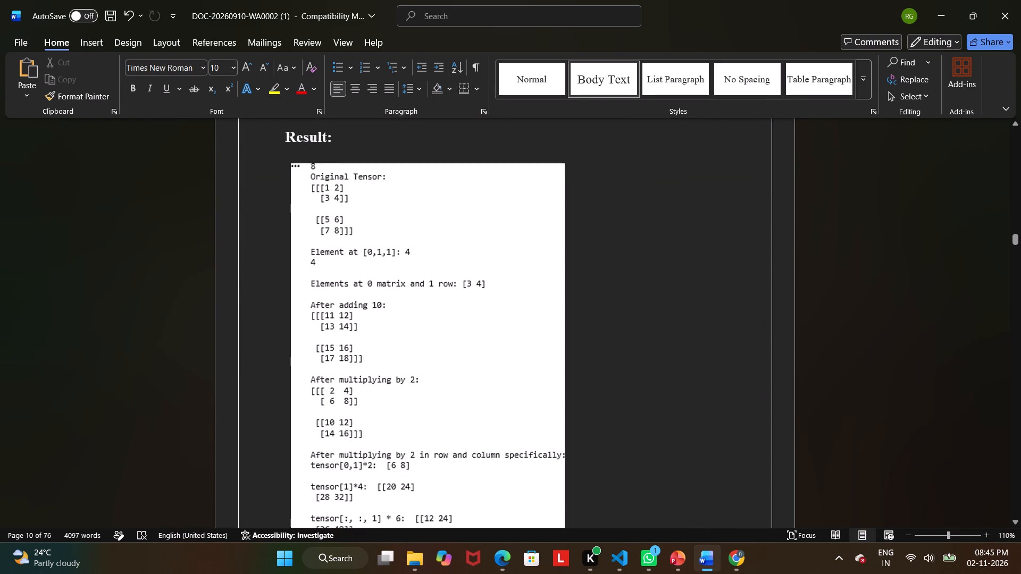
pyautogui.scroll(-14, 697, 409)
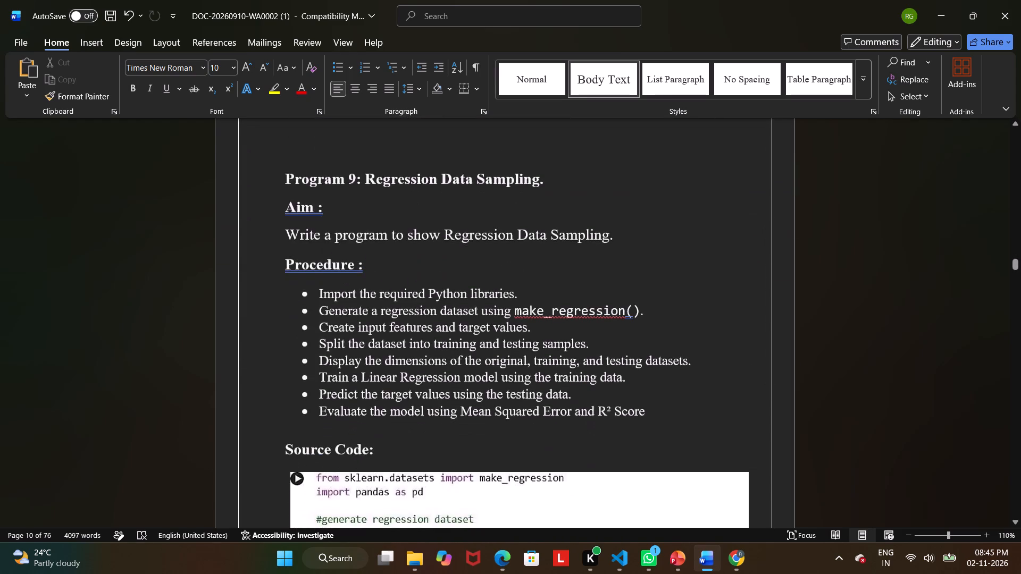
pyautogui.scroll(-10, 697, 409)
pyautogui.scroll(-15, 697, 409)
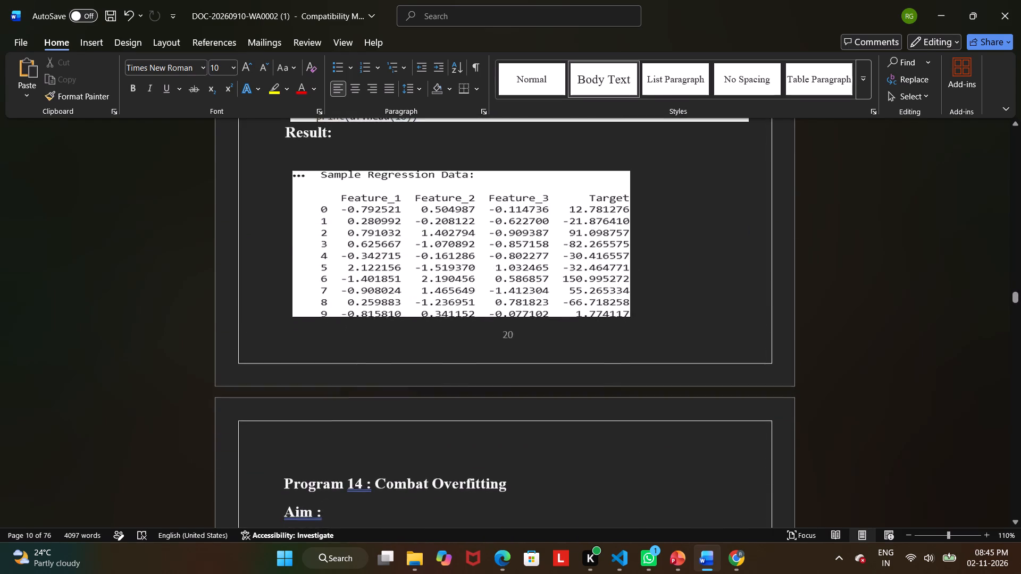
pyautogui.scroll(-6, 697, 409)
# Review the procedure and source code of Program 16 on building a simple autoencoder with fully connected layers in Keras.
pyautogui.scroll(-7, 697, 409)
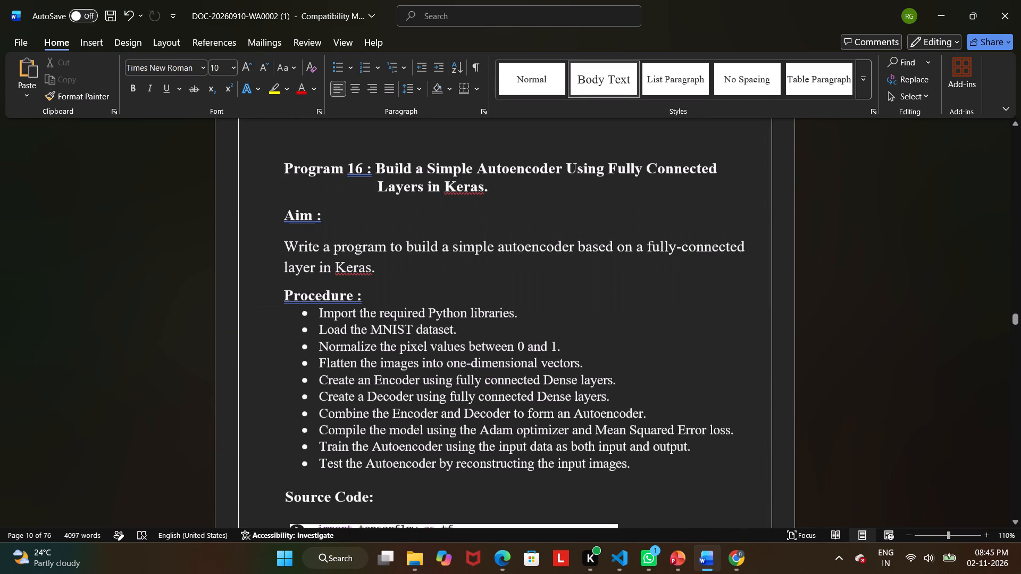
pyautogui.scroll(-4, 697, 409)
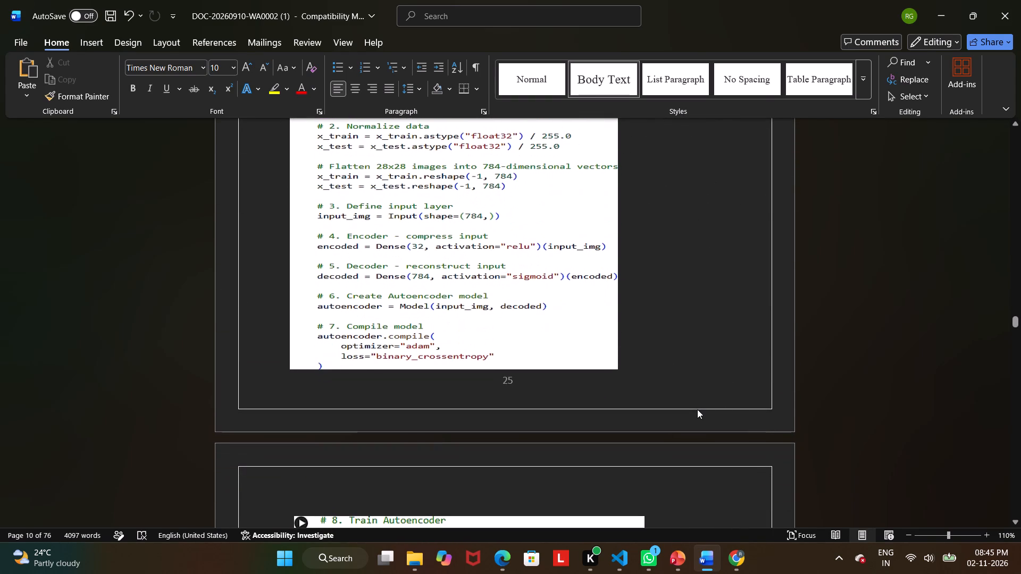
pyautogui.scroll(1, 697, 409)
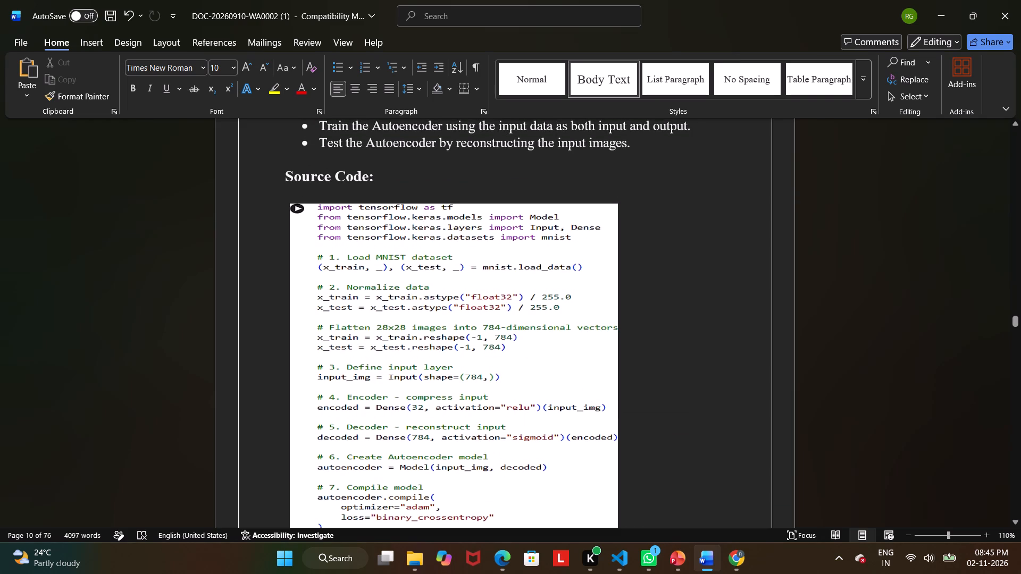
pyautogui.scroll(-1, 697, 409)
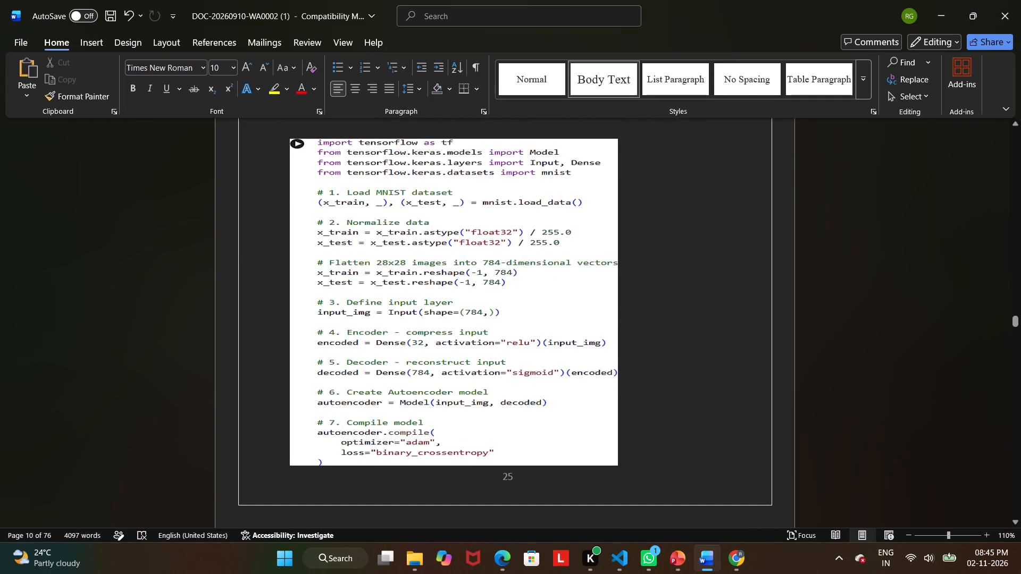
pyautogui.scroll(-6, 697, 409)
# Review Program 18 on image captioning and facial recognition, plus the stacked autoencoder code and results near the manual's end.
pyautogui.scroll(-2, 697, 409)
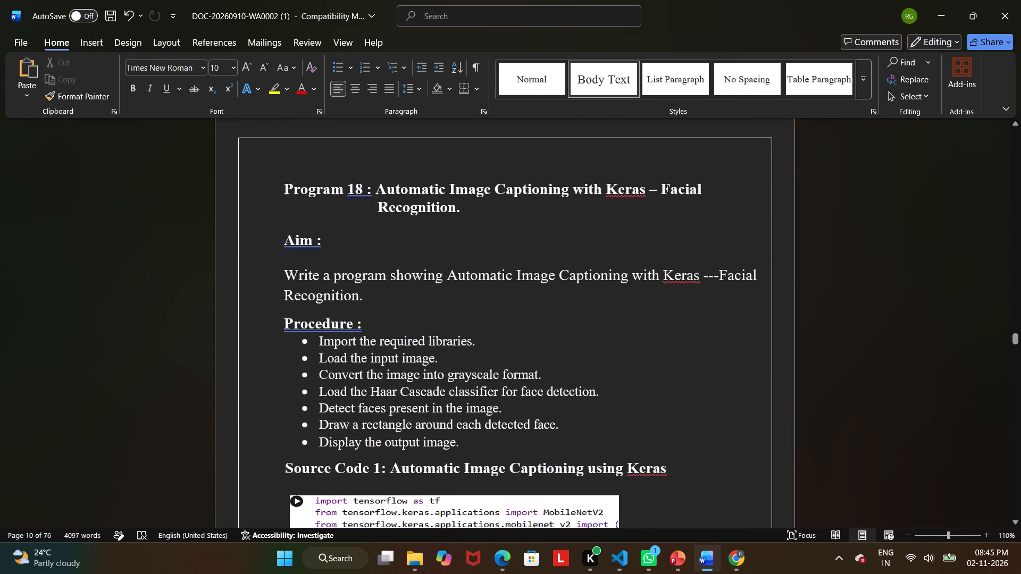
pyautogui.scroll(-2, 697, 409)
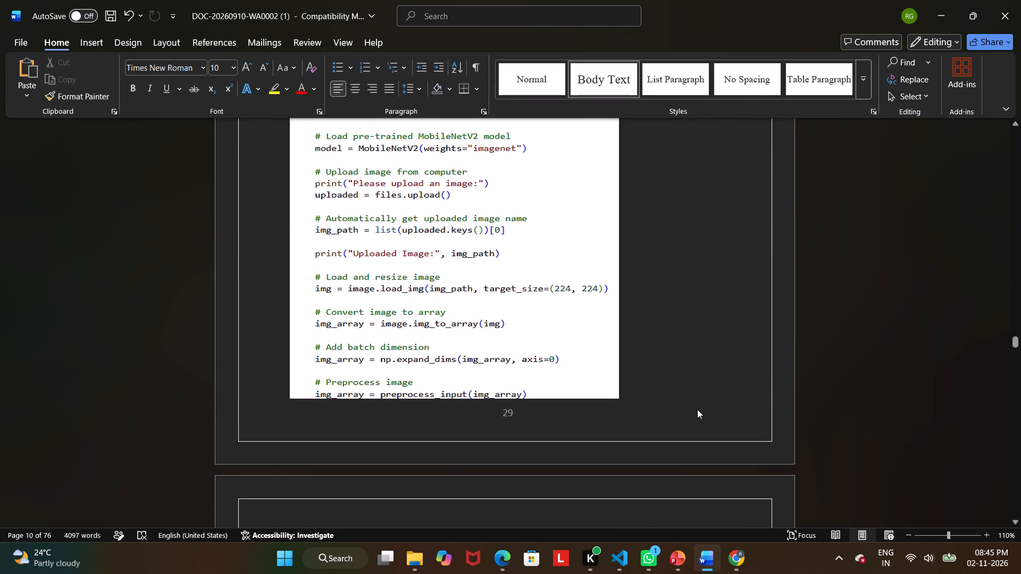
pyautogui.scroll(-12, 697, 409)
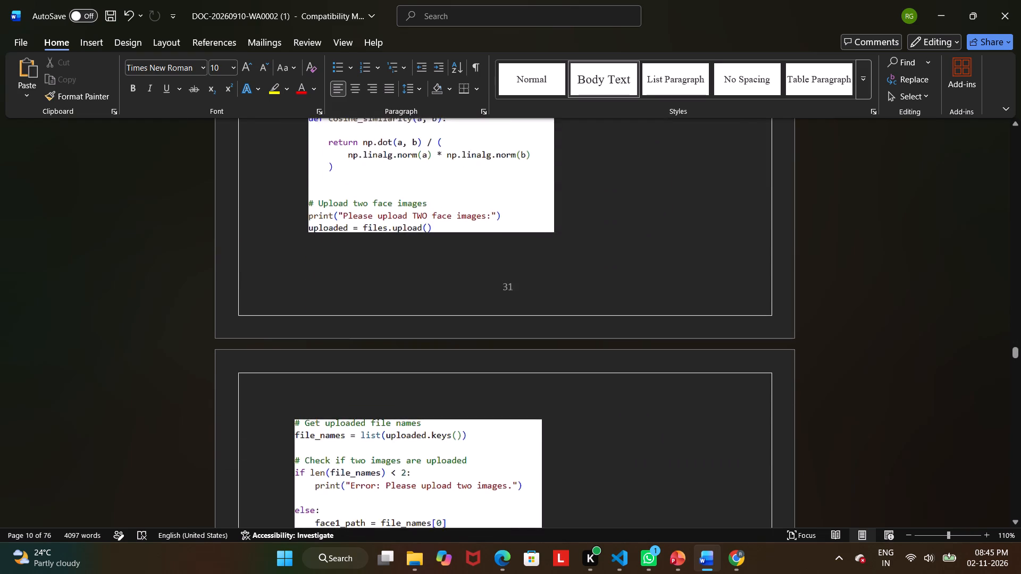
pyautogui.scroll(-20, 697, 409)
pyautogui.scroll(-4, 697, 409)
pyautogui.scroll(2, 697, 409)
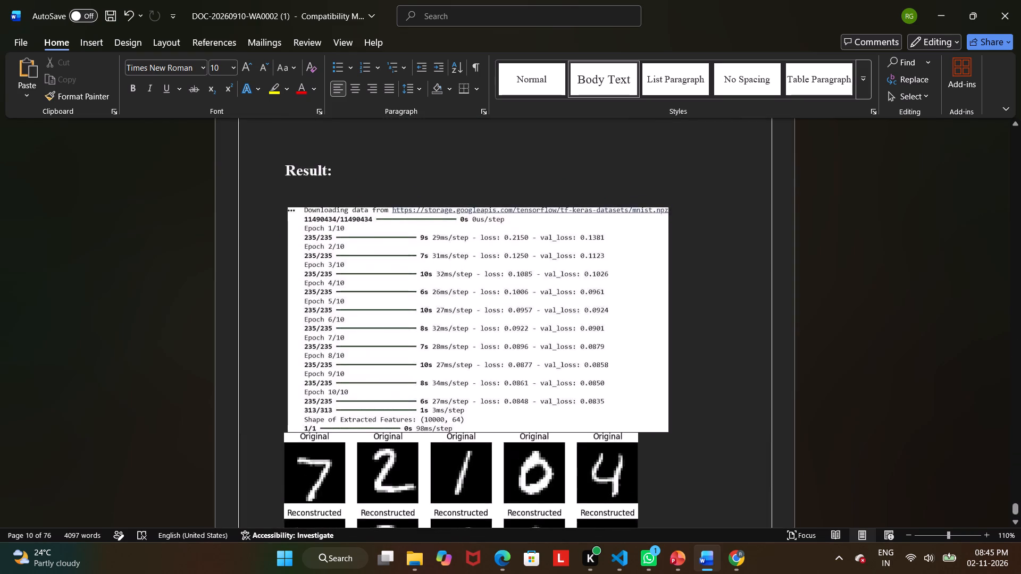
pyautogui.scroll(6, 697, 409)
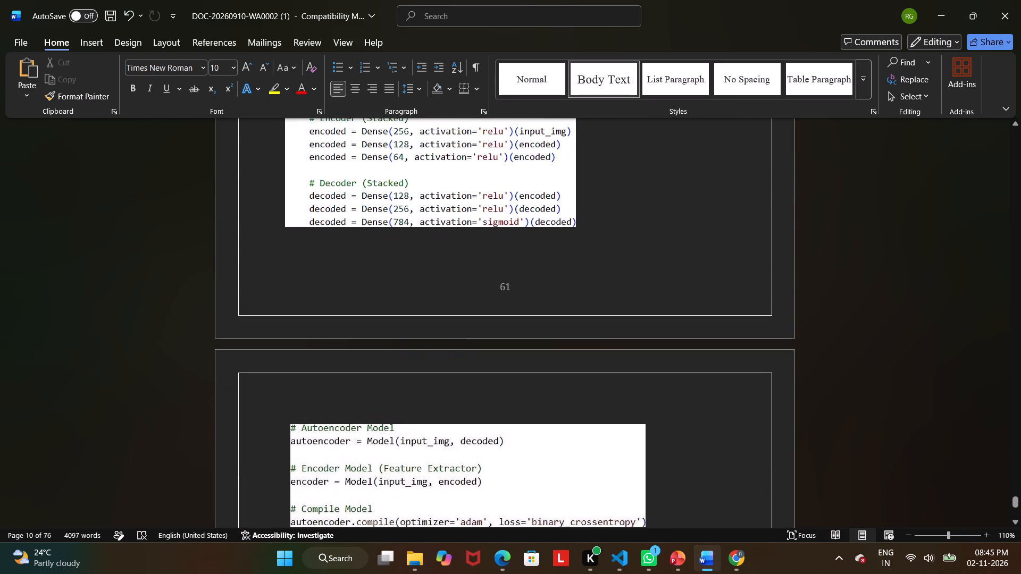
pyautogui.scroll(-1, 697, 409)
# Return to the start of the manual and examine the cover page details, college logo and photo, and the Manual Index.
pyautogui.scroll(4, 697, 409)
pyautogui.scroll(20, 697, 409)
pyautogui.scroll(15, 697, 409)
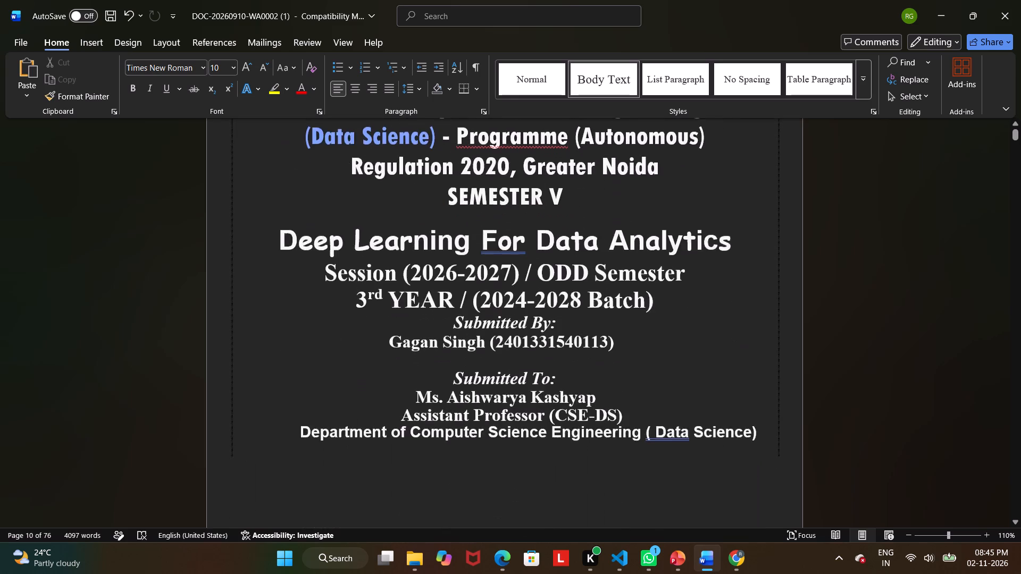
pyautogui.keyDown('ctrl'); pyautogui.scroll(-3, 697, 409); pyautogui.keyUp('ctrl')
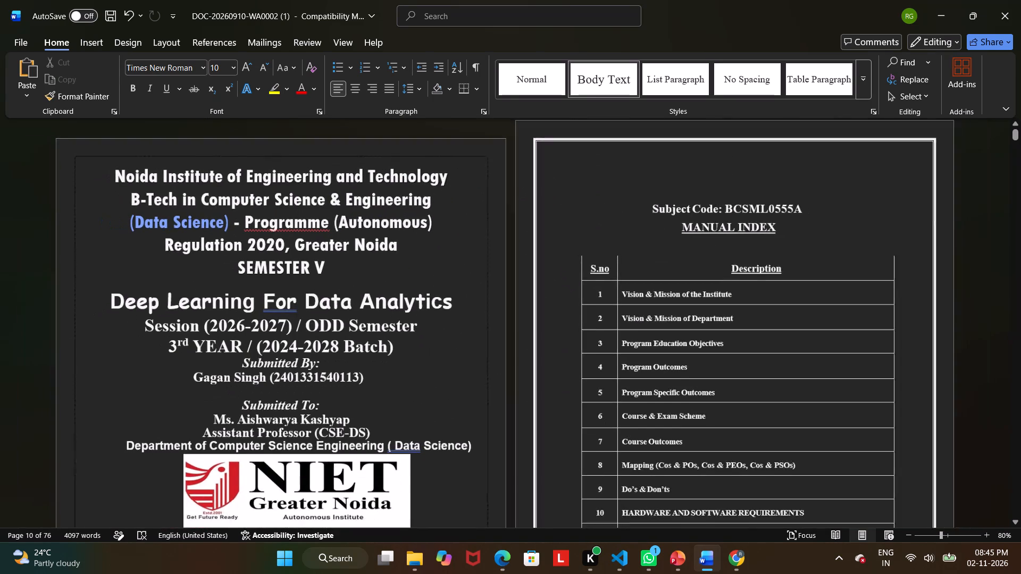
pyautogui.keyDown('ctrl'); pyautogui.scroll(2, 563, 326); pyautogui.keyUp('ctrl')
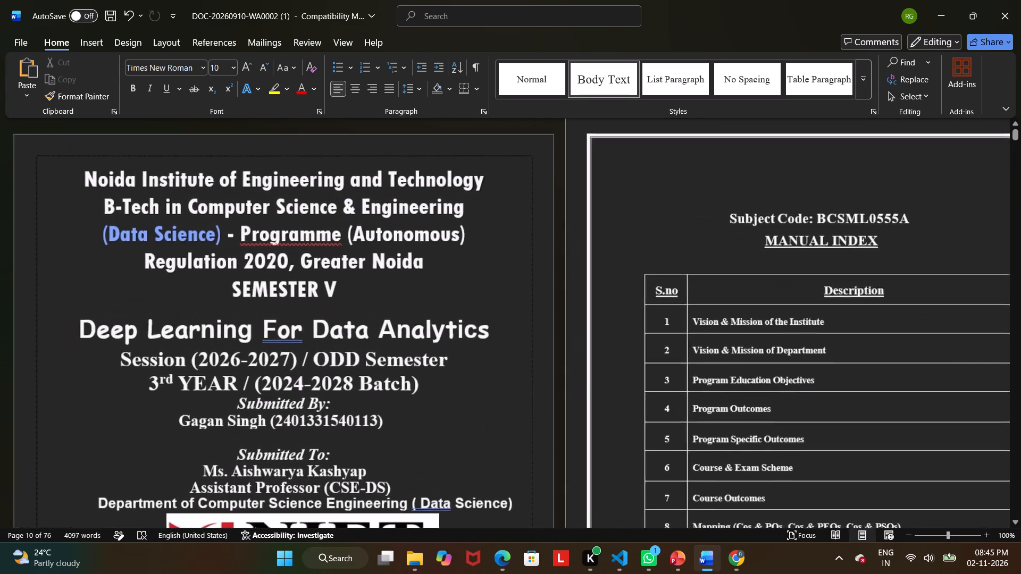
pyautogui.scroll(-3, 563, 326)
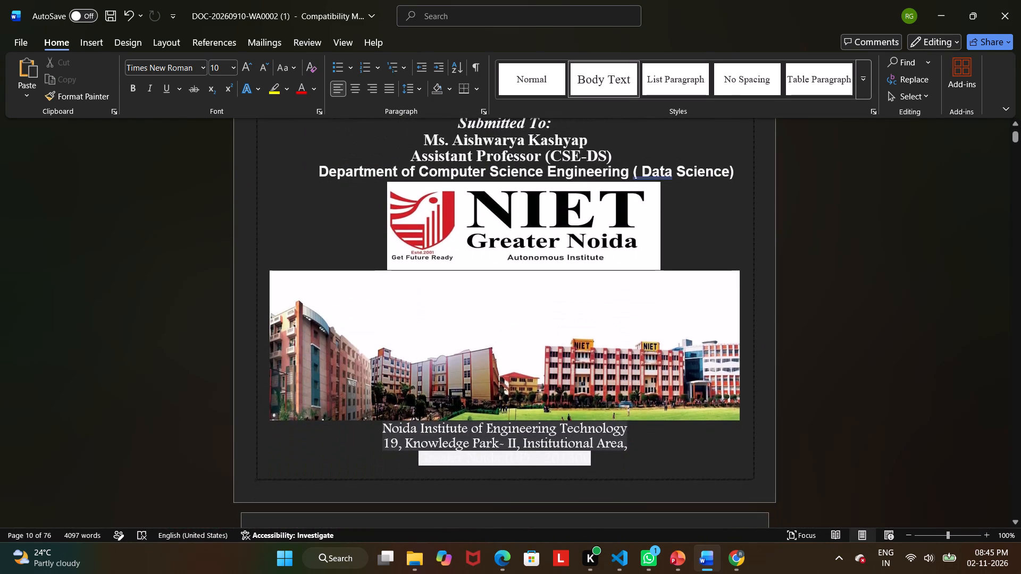
pyautogui.keyDown('ctrl'); pyautogui.scroll(-1, 563, 326); pyautogui.keyUp('ctrl')
pyautogui.keyDown('ctrl'); pyautogui.scroll(1, 563, 326); pyautogui.keyUp('ctrl')
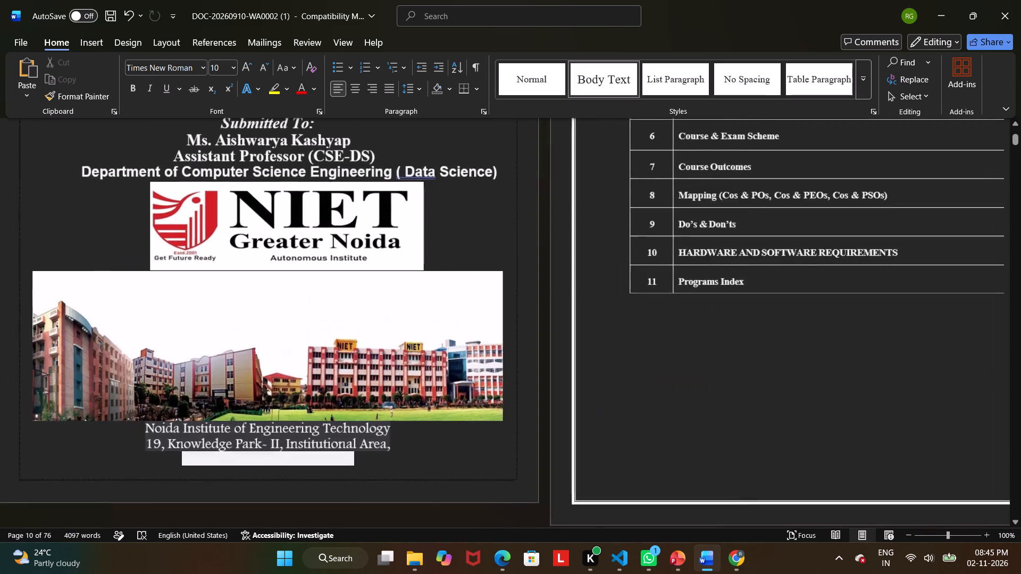
pyautogui.keyDown('ctrl'); pyautogui.scroll(1, 563, 326); pyautogui.keyUp('ctrl')
pyautogui.hscroll(1, 563, 326)
pyautogui.scroll(1, 563, 326)
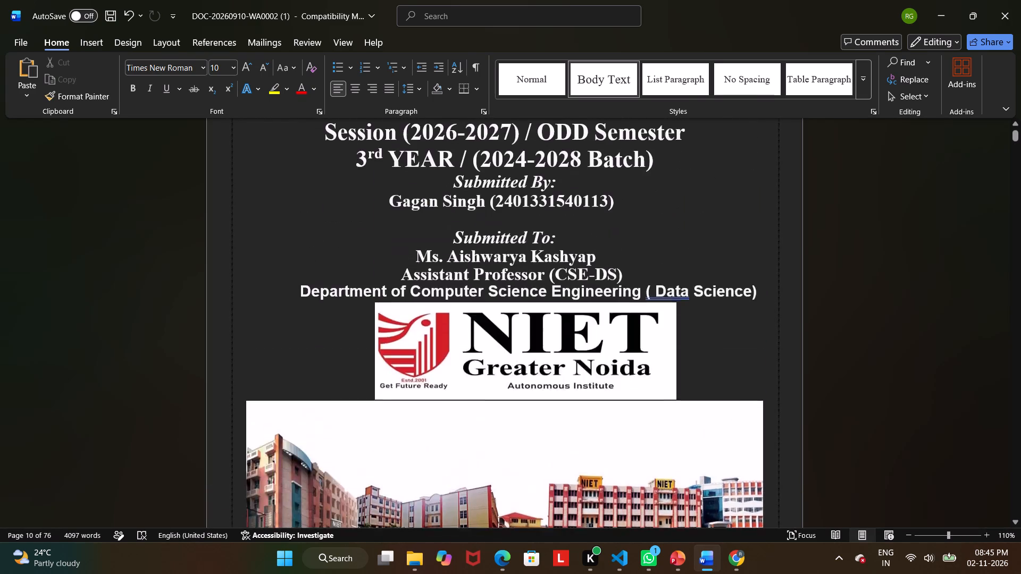
pyautogui.scroll(2, 563, 326)
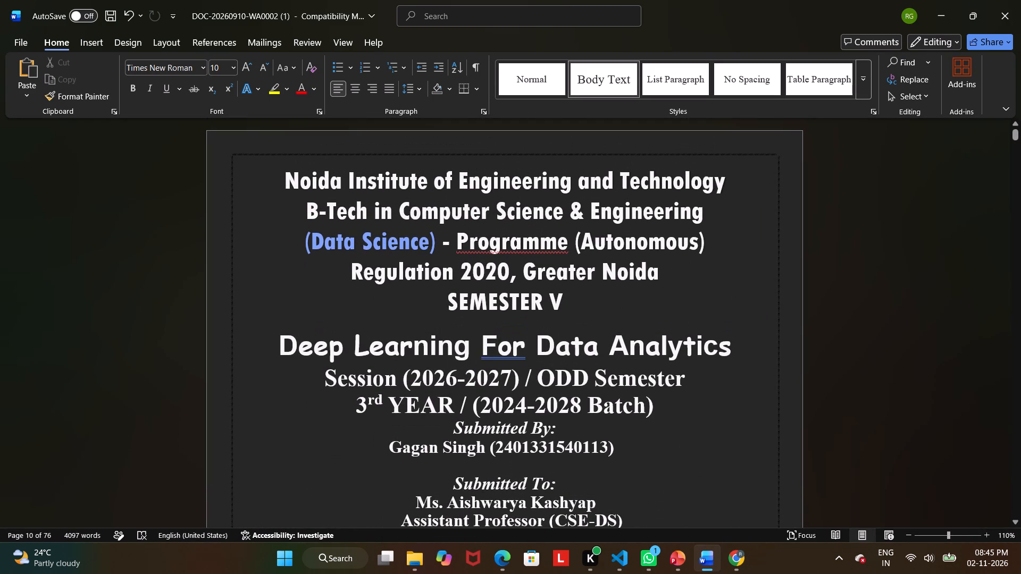
# Switch to the syllabus PDF in Chrome and examine the Natural Language Processing course's outcomes, CO-PO mapping, unit contents and textbooks.
pyautogui.click(749, 548)
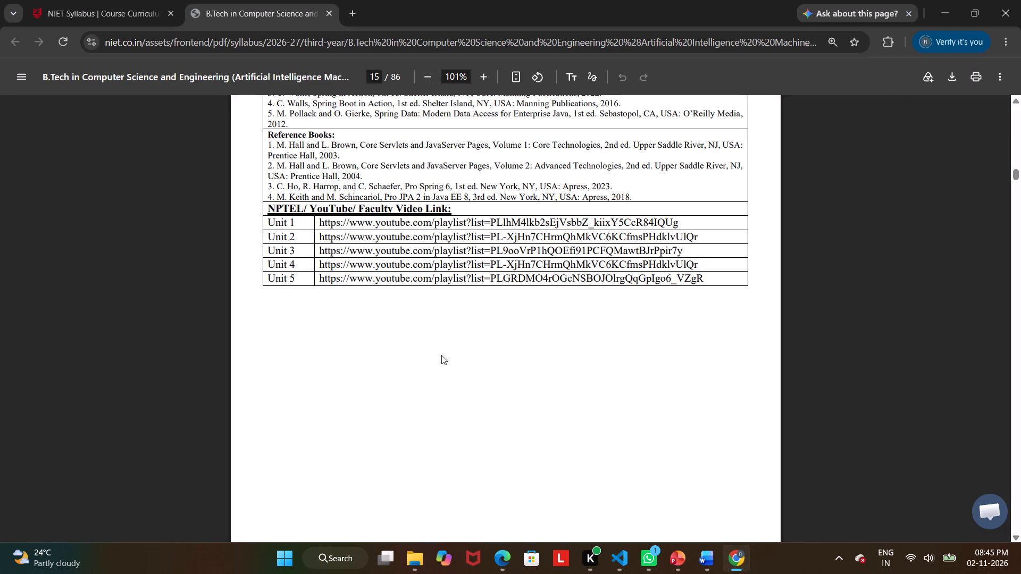
pyautogui.scroll(8, 441, 355)
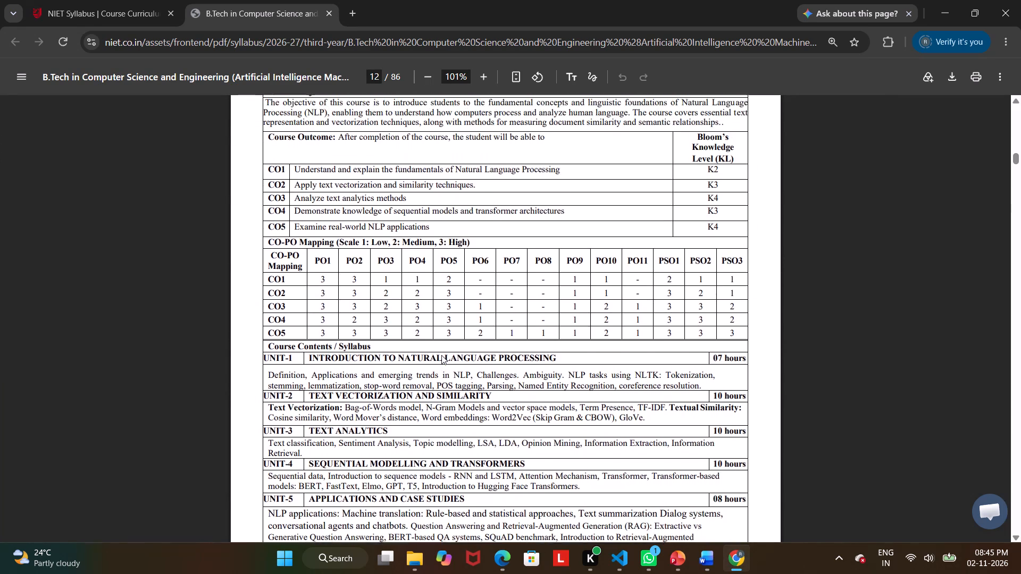
pyautogui.scroll(-1, 441, 355)
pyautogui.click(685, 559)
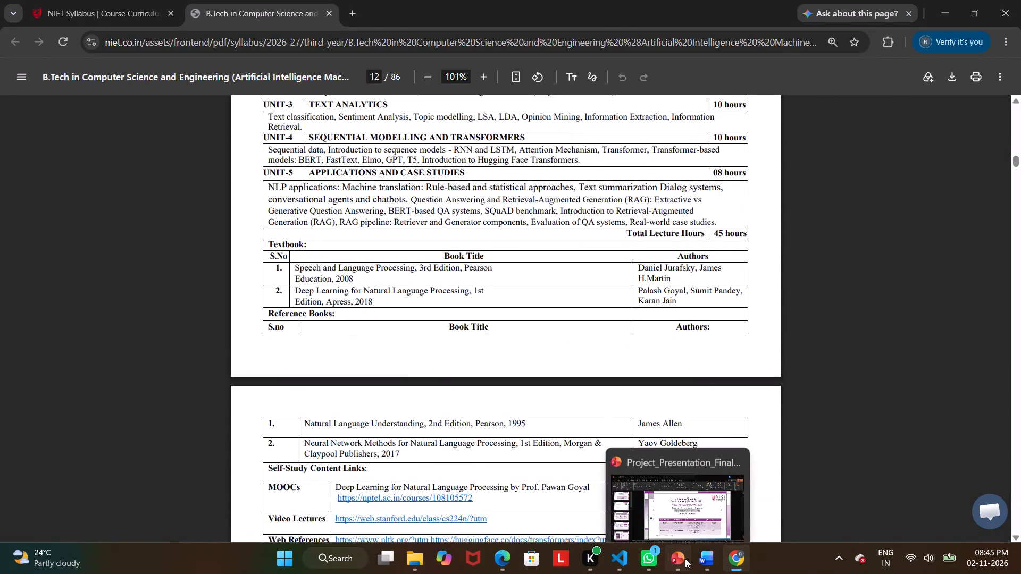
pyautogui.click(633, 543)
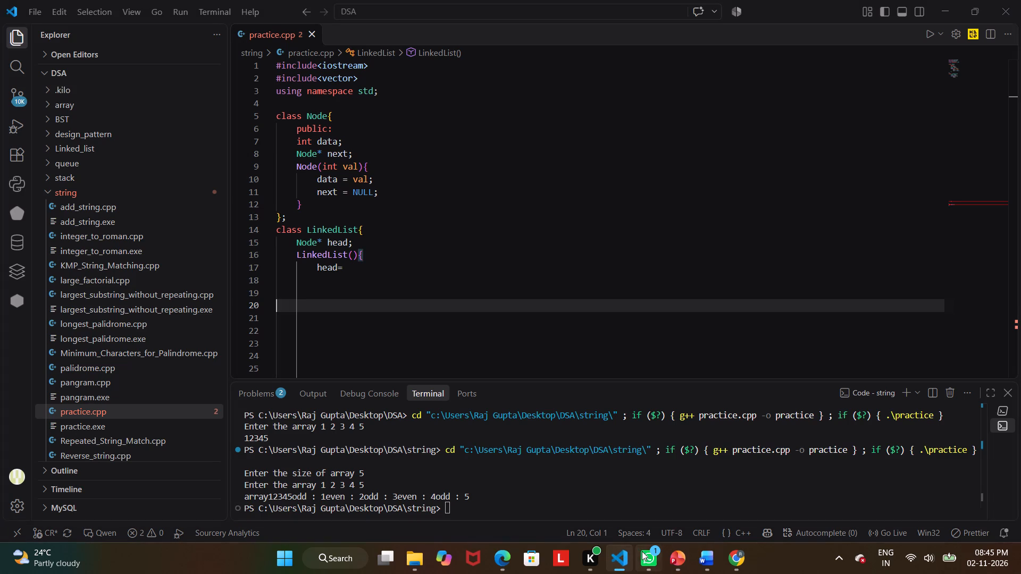